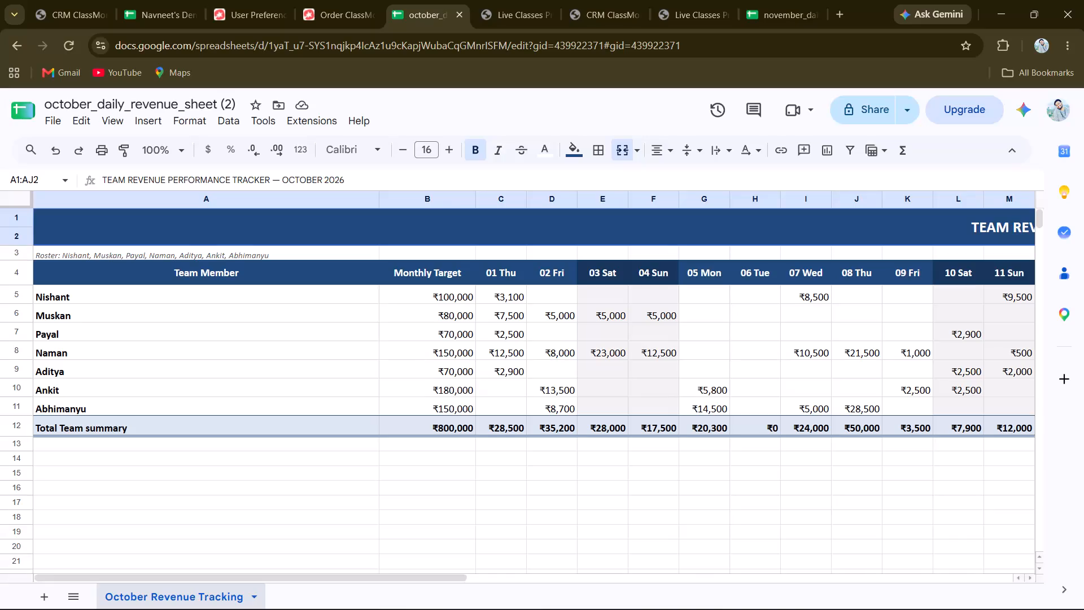
Switch to the ClassMonitor CRM and filter the lead Followup list to the no_answer status.
{"action": "left_click", "coordinate": [42, 0]}
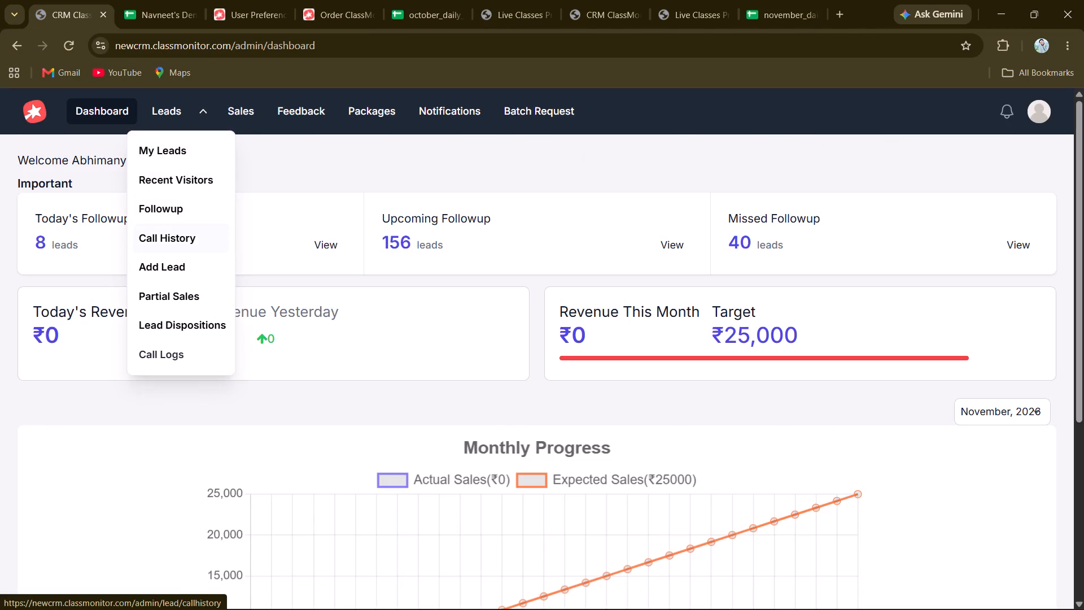
{"action": "left_click", "coordinate": [156, 217]}
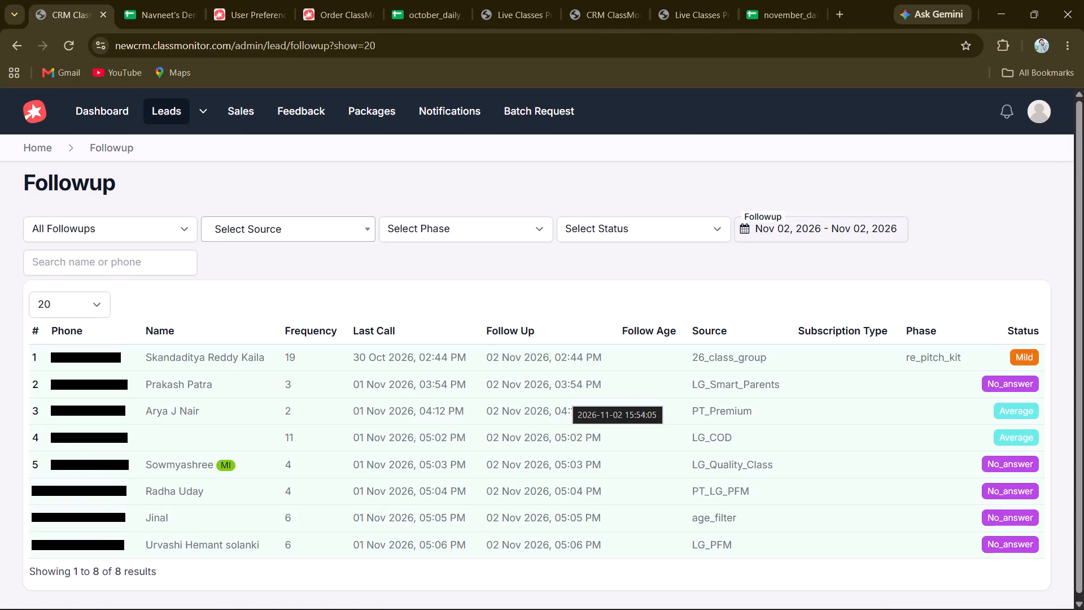
{"action": "left_click", "coordinate": [627, 229]}
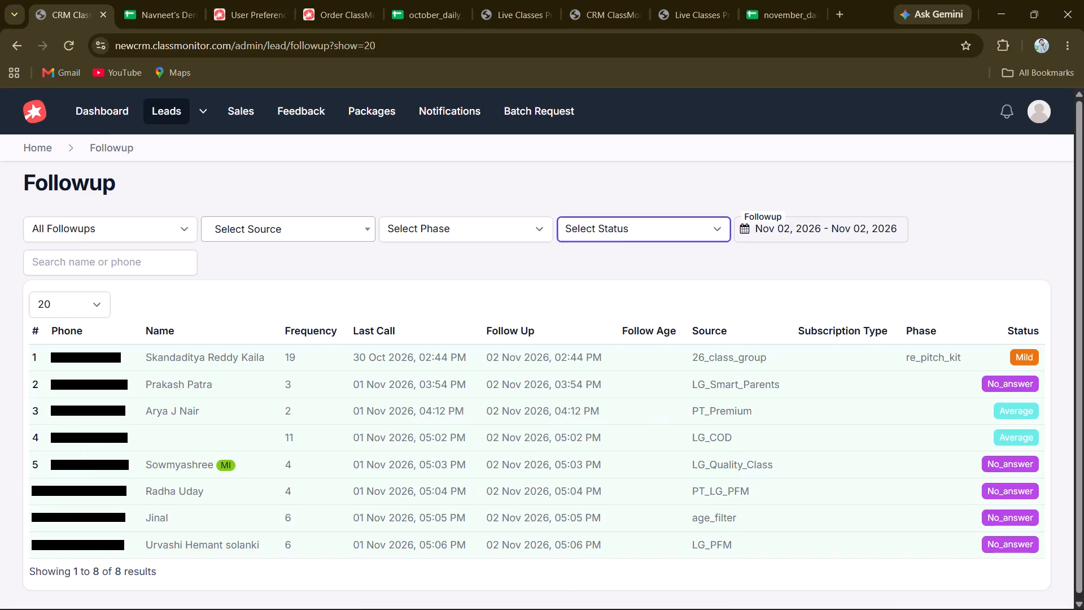
{"action": "left_click", "coordinate": [591, 308]}
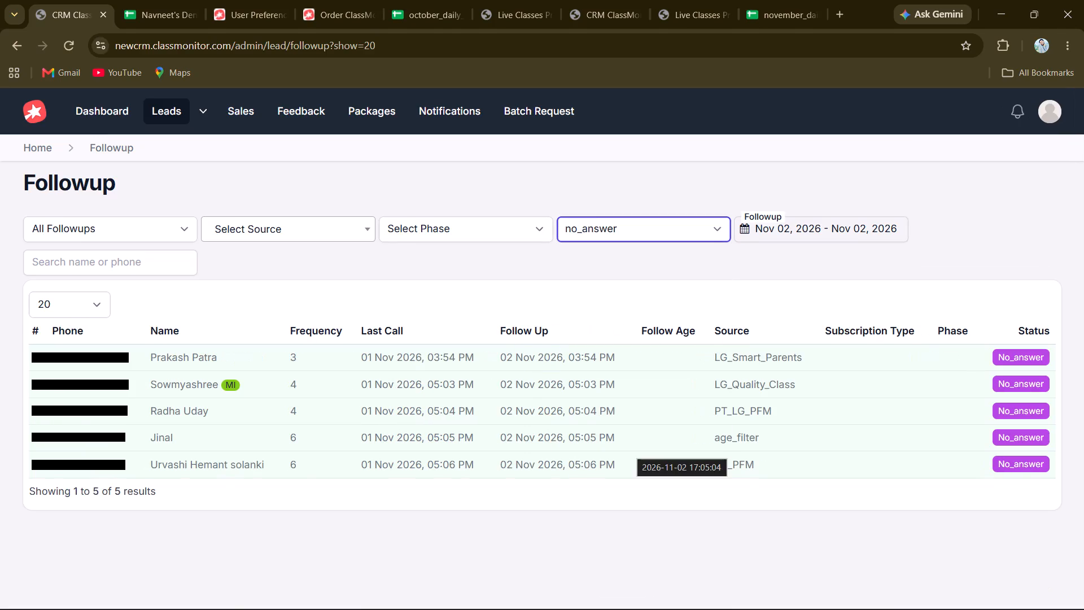
Open the first lead in the filtered follow-up list, the one with source LG_Smart_Parents.
{"action": "left_click", "coordinate": [399, 357]}
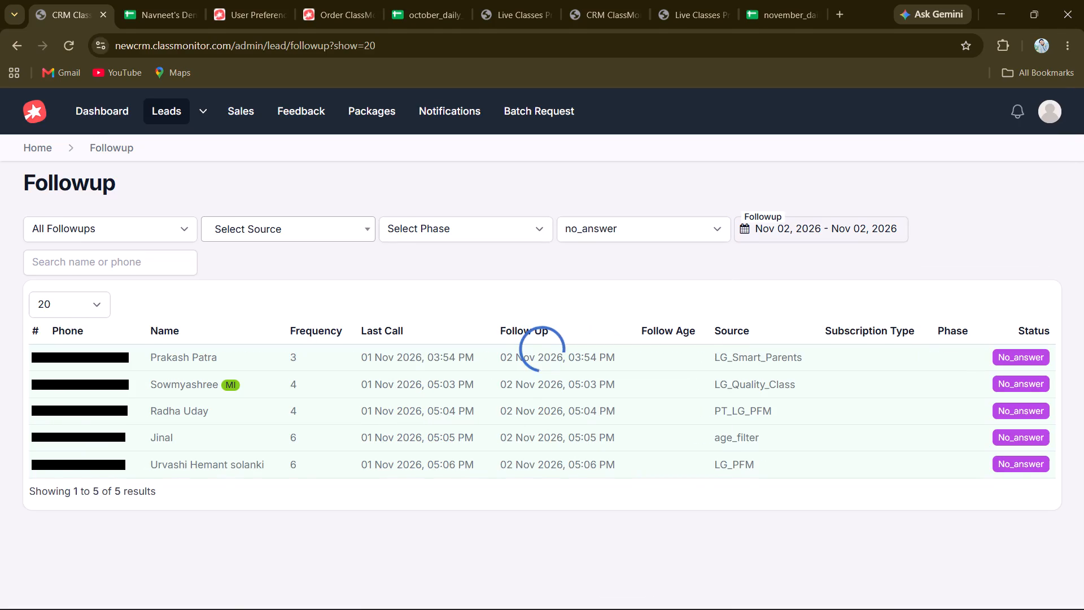
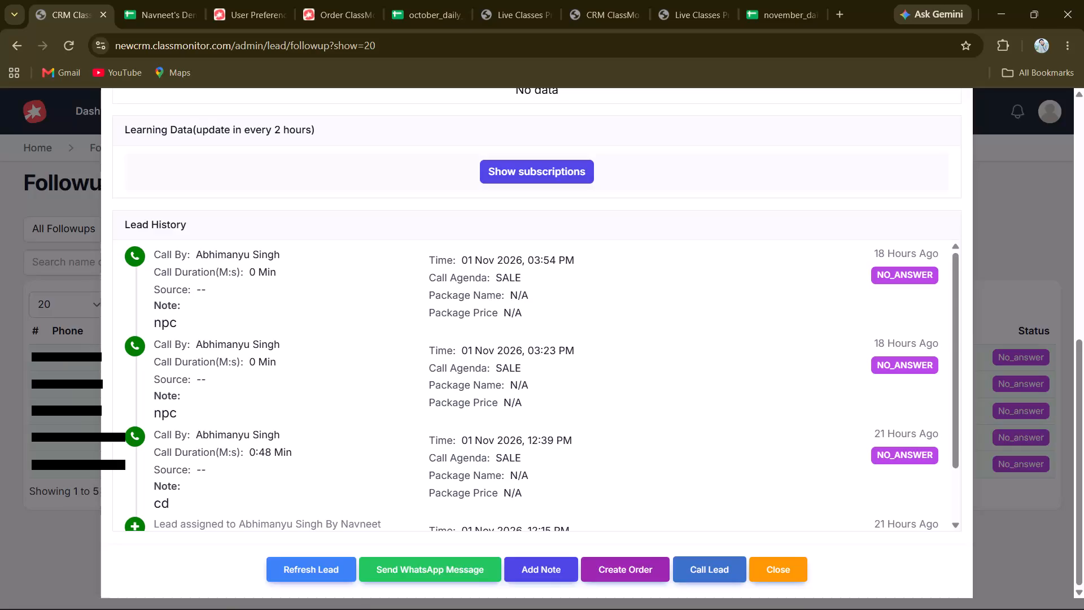
Start a call log for the open lead with status CHURN_NOT_INTERESTED and a call duration of 25 seconds.
{"action": "left_click", "coordinate": [710, 563]}
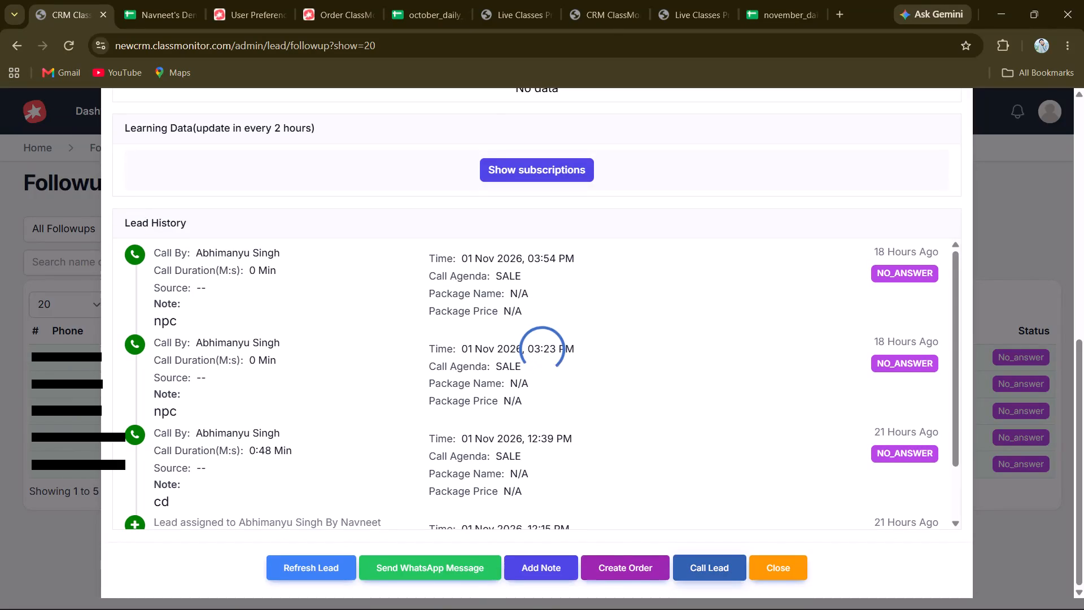
{"action": "scroll", "coordinate": [710, 563], "scroll_direction": "down", "scroll_amount": 2}
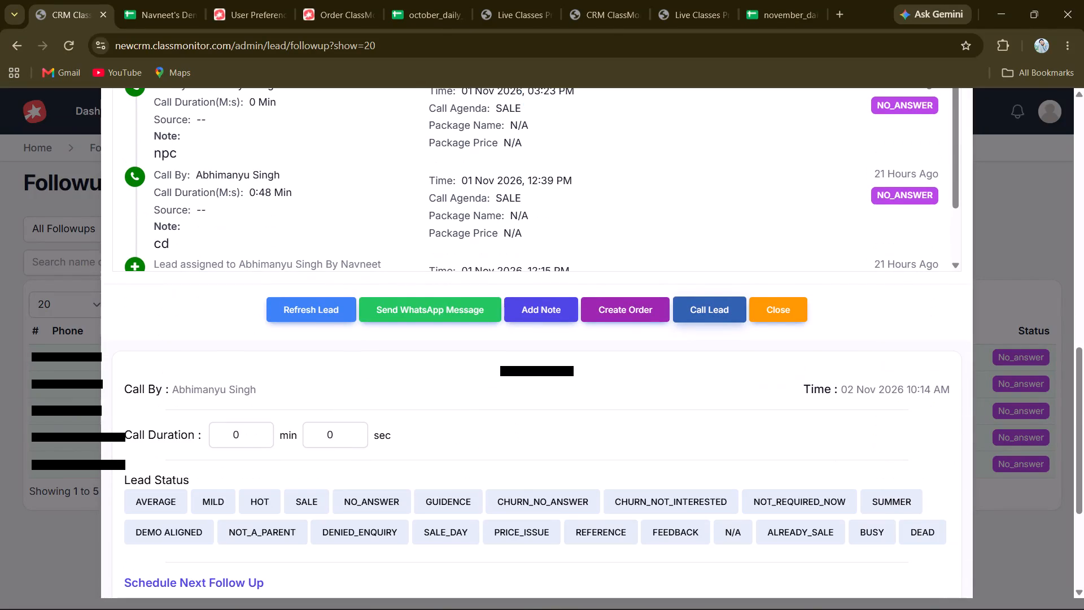
{"action": "left_click", "coordinate": [375, 282]}
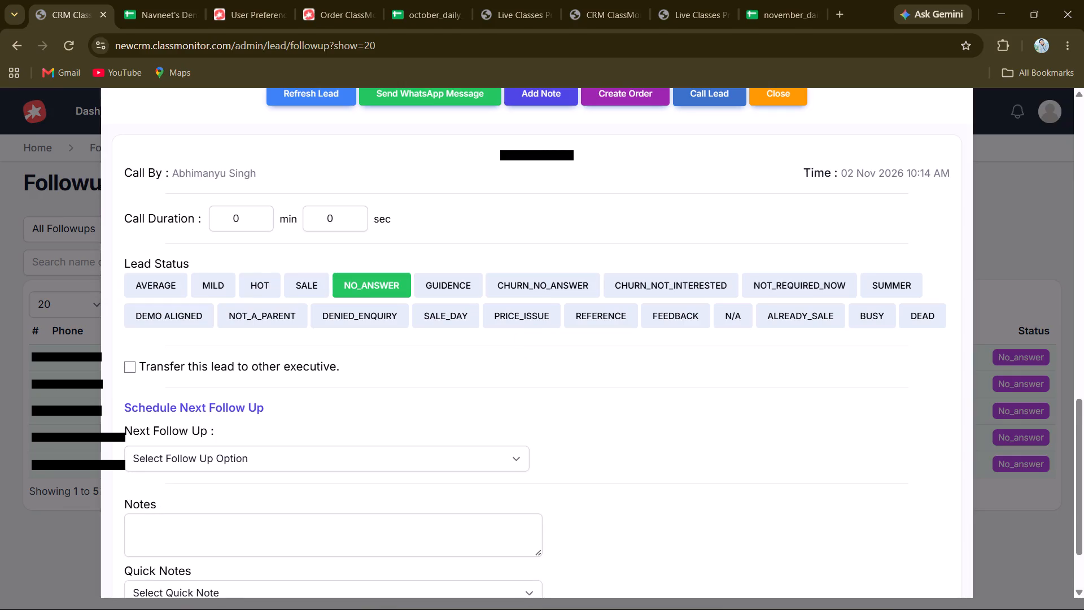
{"action": "left_click", "coordinate": [675, 276]}
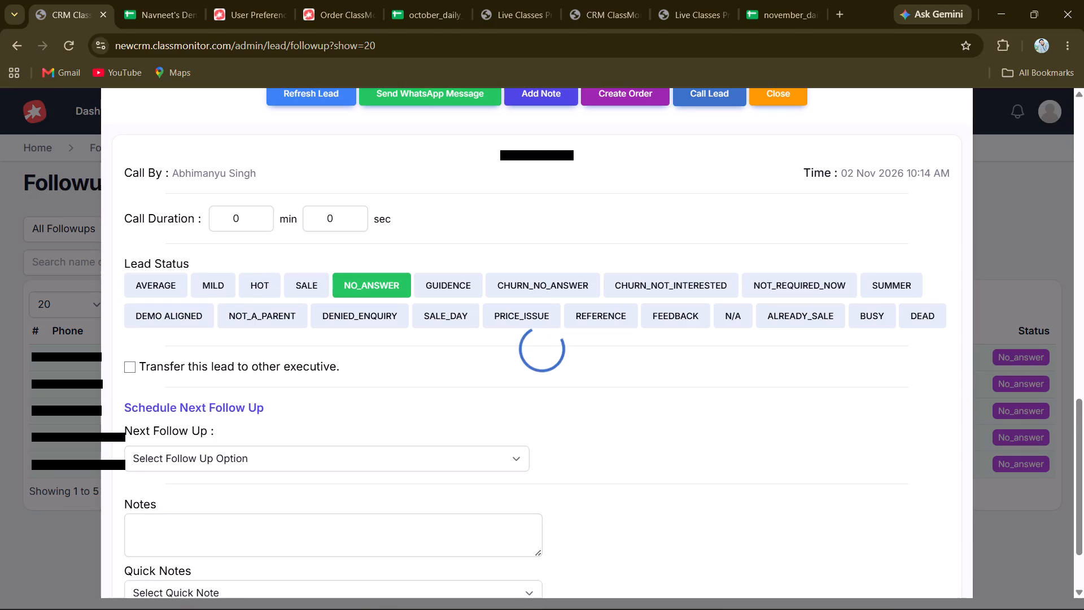
{"action": "left_click", "coordinate": [339, 215]}
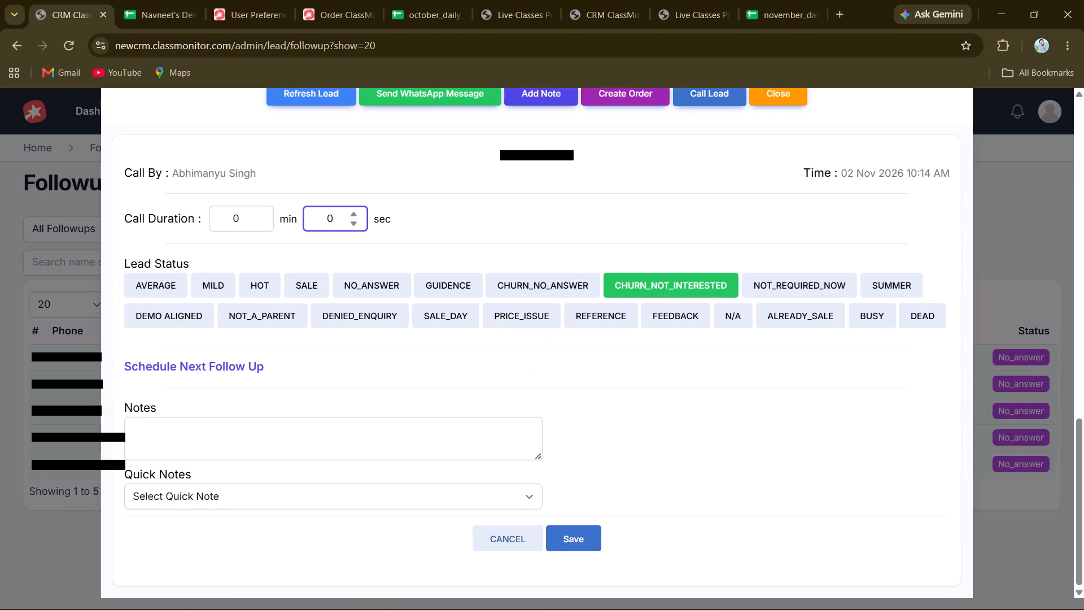
{"action": "key", "text": "BackSpace"}
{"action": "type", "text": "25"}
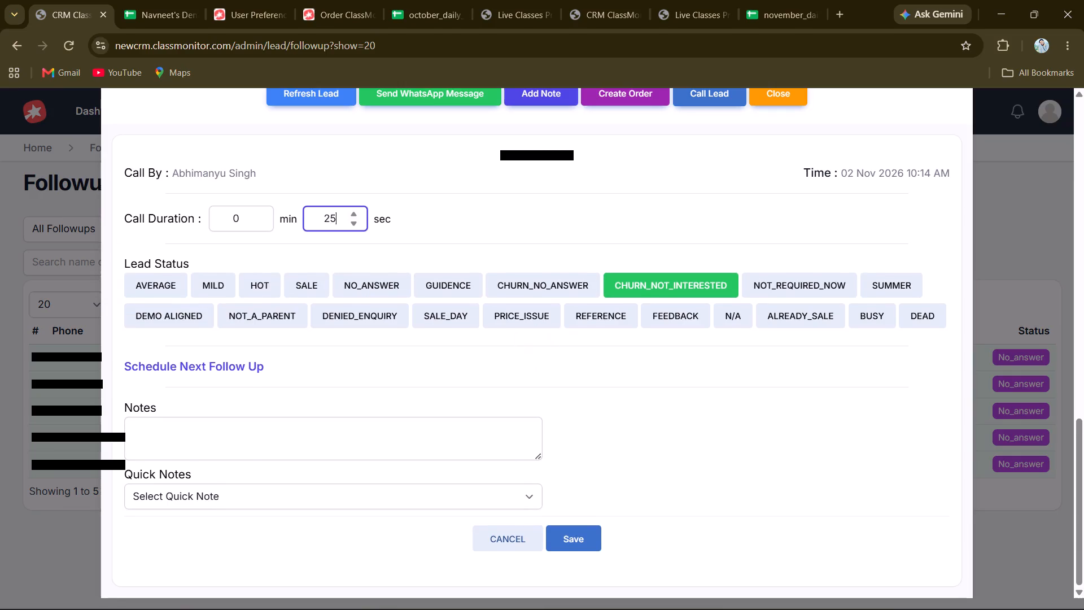
Write the call note for this lead, starting with "listen".
{"action": "left_click", "coordinate": [283, 435]}
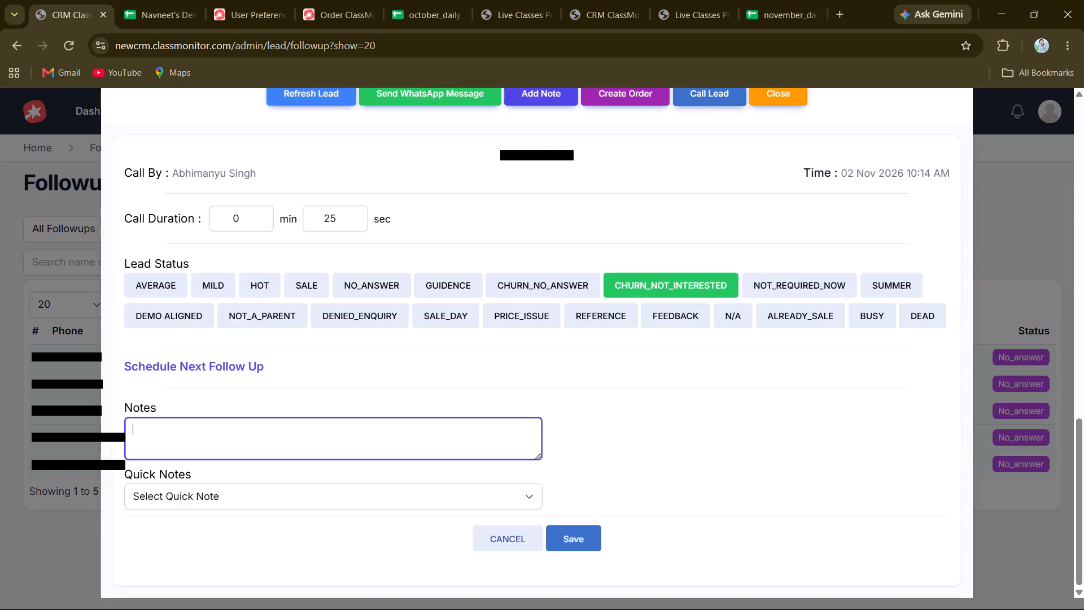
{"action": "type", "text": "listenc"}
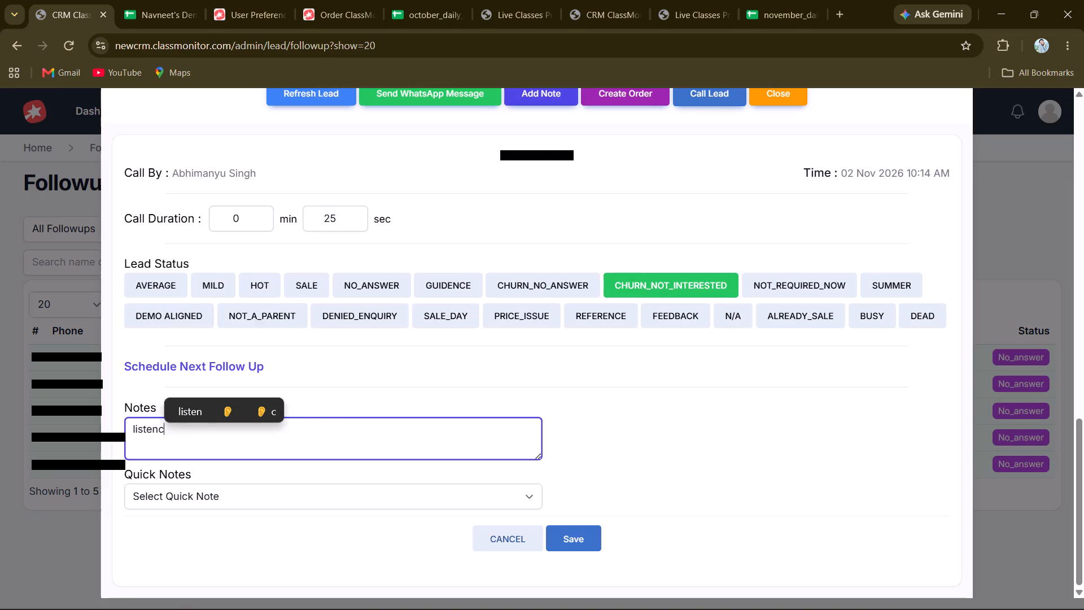
Complete the call note as "listen cm and said not interested", save the CHURN_NOT_INTERESTED call update, and close the lead.
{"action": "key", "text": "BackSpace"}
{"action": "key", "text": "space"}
{"action": "type", "text": "cma"}
{"action": "key", "text": "BackSpace"}
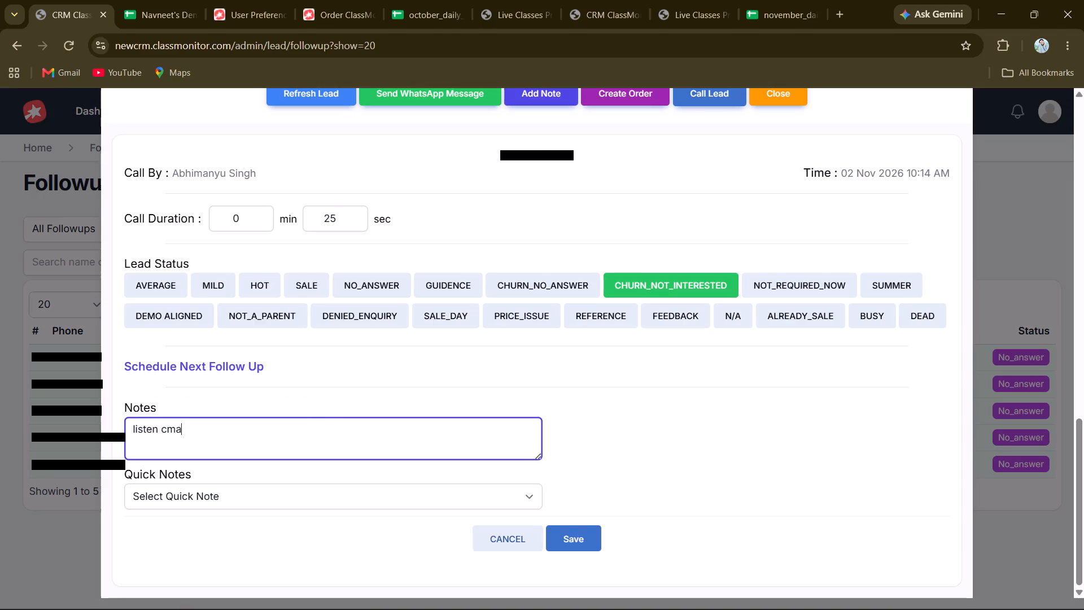
{"action": "key", "text": "space"}
{"action": "type", "text": "and said not intersted"}
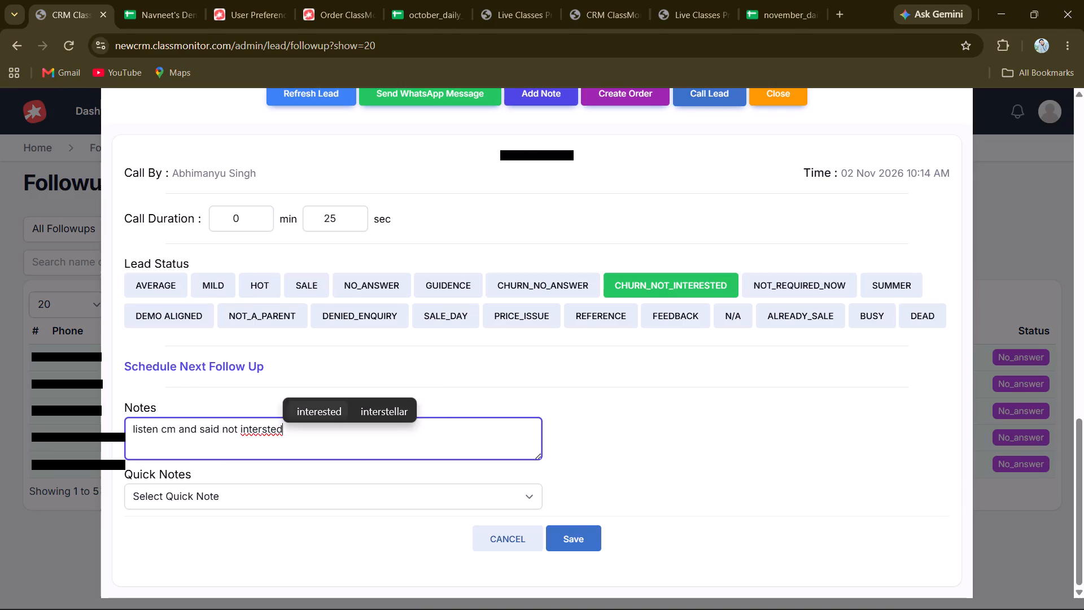
{"action": "left_click", "coordinate": [325, 419]}
{"action": "scroll", "coordinate": [466, 479], "scroll_direction": "down", "scroll_amount": 5}
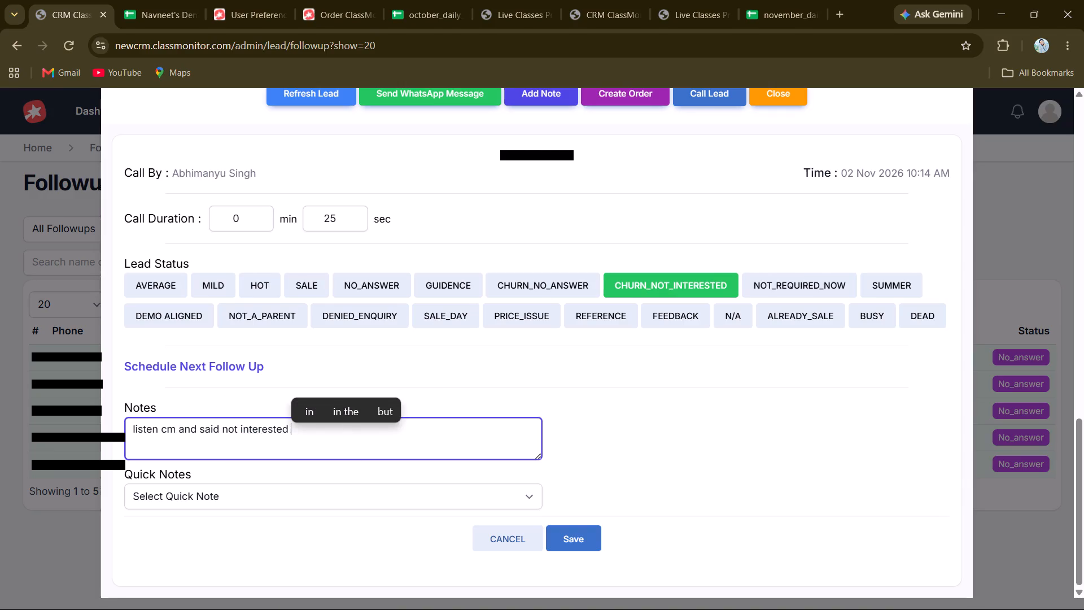
{"action": "left_click", "coordinate": [571, 533]}
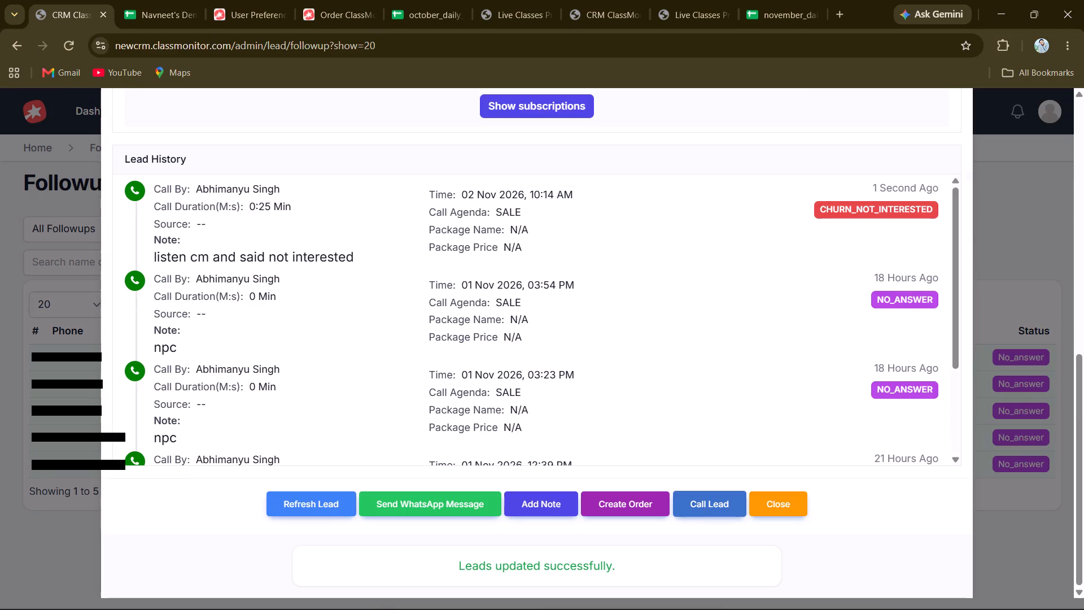
{"action": "left_click", "coordinate": [790, 511]}
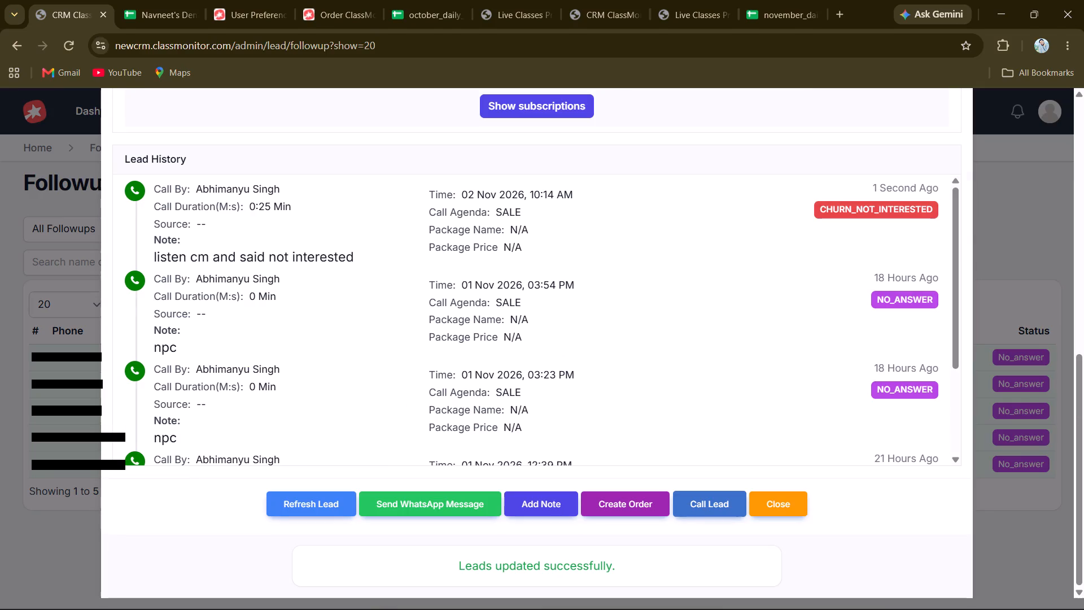
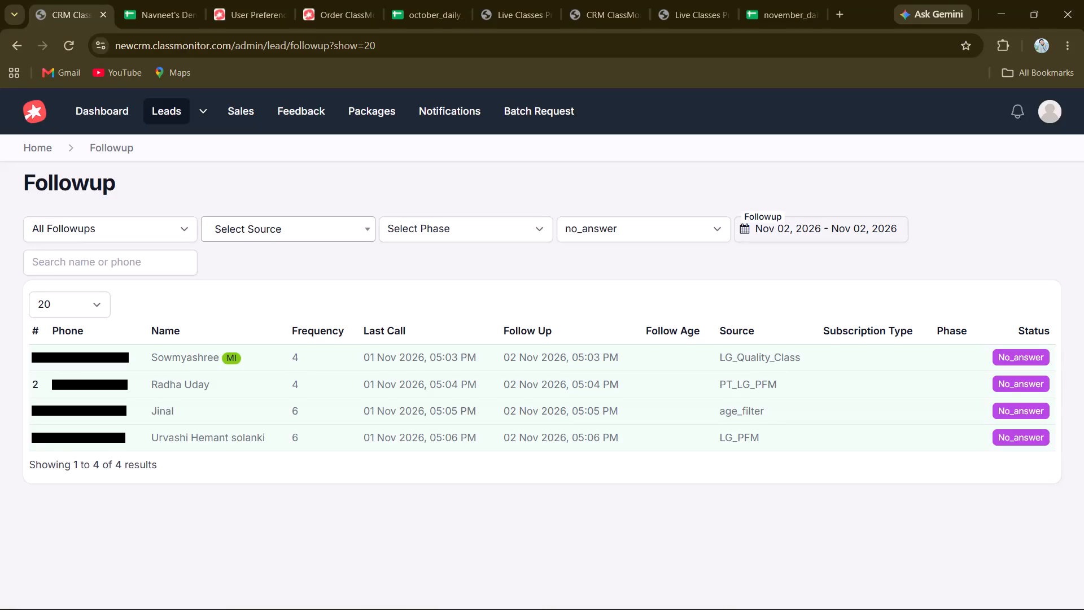
Start a call log for the LG_Quality_Class lead with status NO_ANSWER and the next follow-up in 4 hours.
{"action": "left_click", "coordinate": [417, 358]}
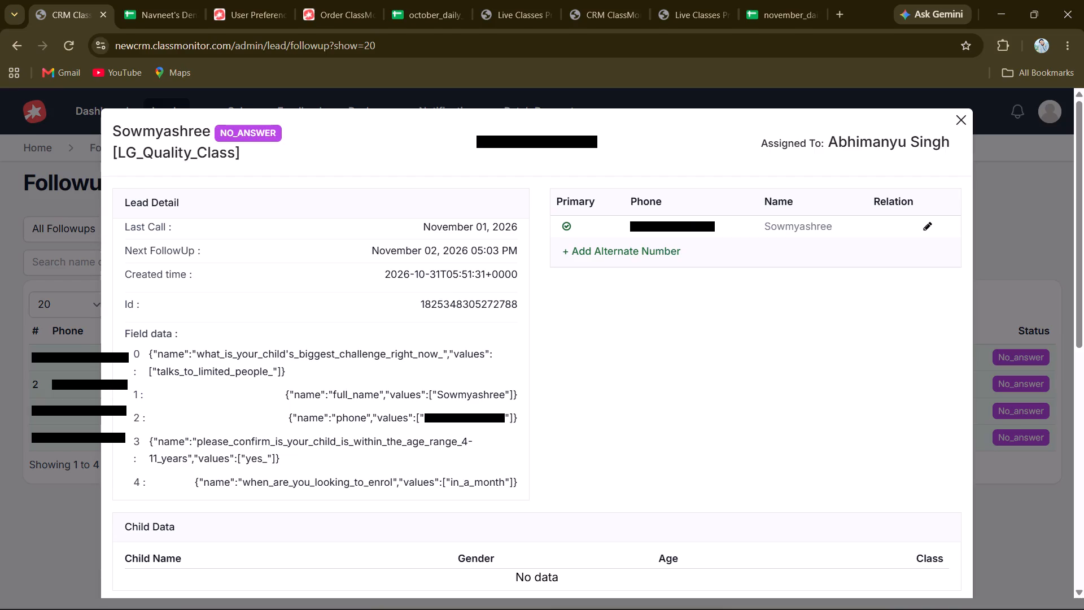
{"action": "scroll", "coordinate": [598, 324], "scroll_direction": "down", "scroll_amount": 3}
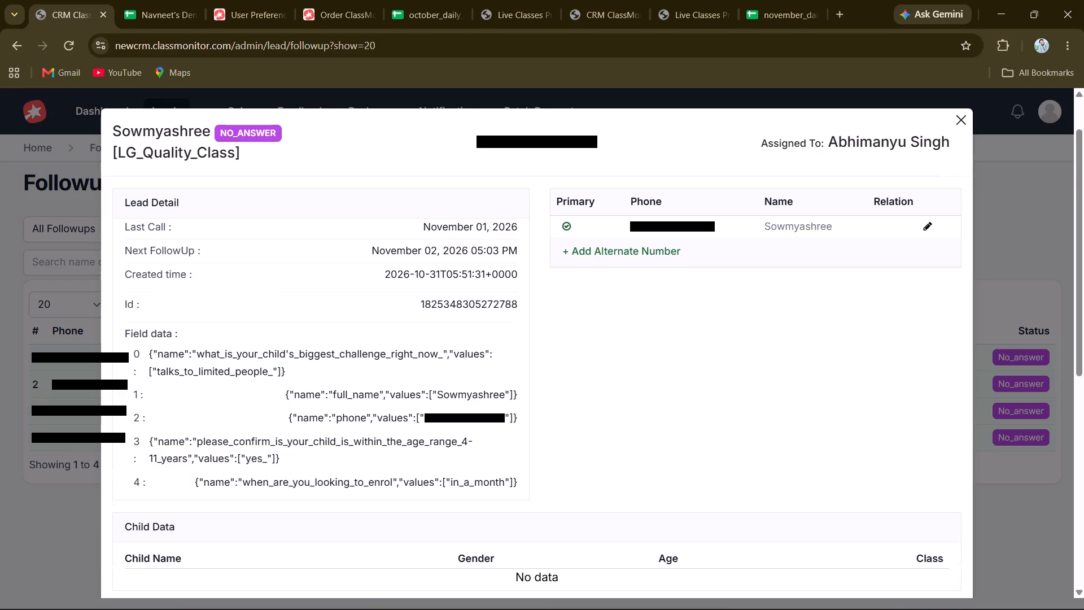
{"action": "scroll", "coordinate": [598, 324], "scroll_direction": "down", "scroll_amount": 5}
{"action": "left_click", "coordinate": [701, 564]}
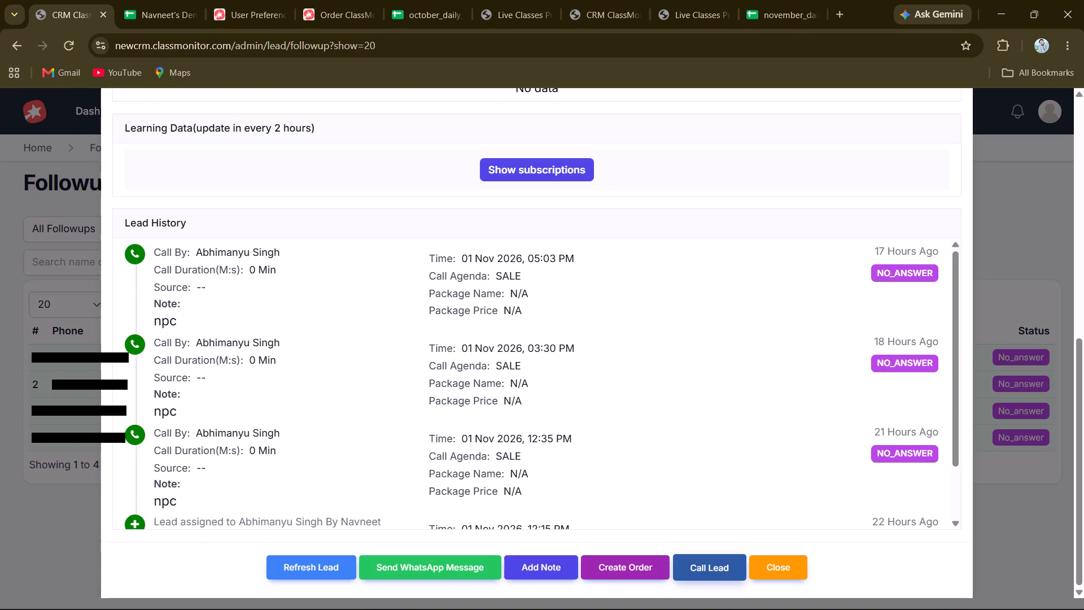
{"action": "scroll", "coordinate": [701, 564], "scroll_direction": "down", "scroll_amount": 4}
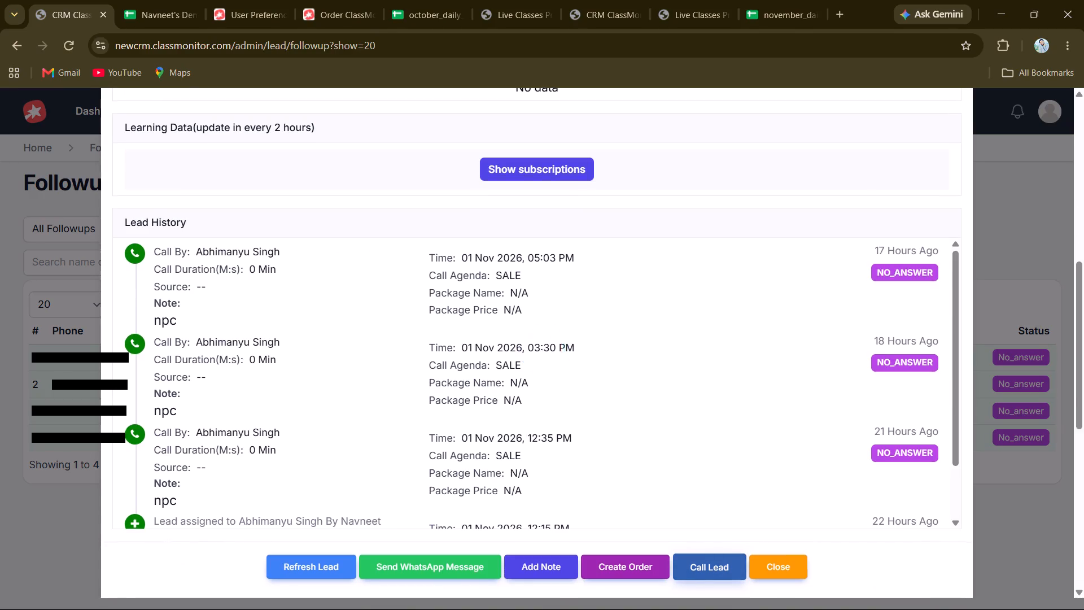
{"action": "scroll", "coordinate": [701, 564], "scroll_direction": "down", "scroll_amount": 4}
{"action": "left_click", "coordinate": [367, 287]}
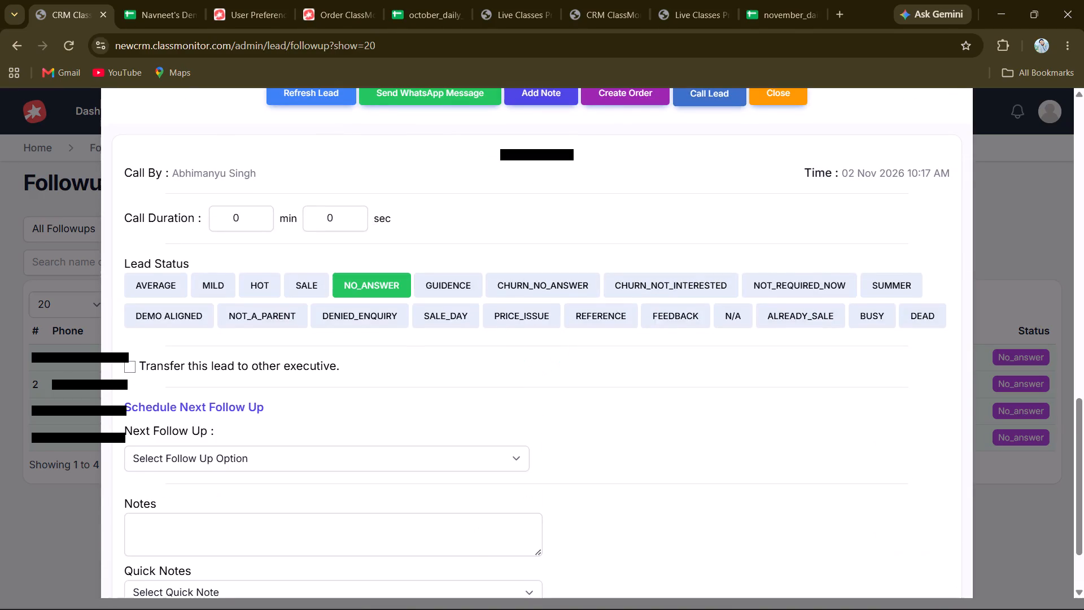
{"action": "left_click", "coordinate": [335, 473]}
{"action": "left_click", "coordinate": [327, 464]}
{"action": "left_click", "coordinate": [239, 533]}
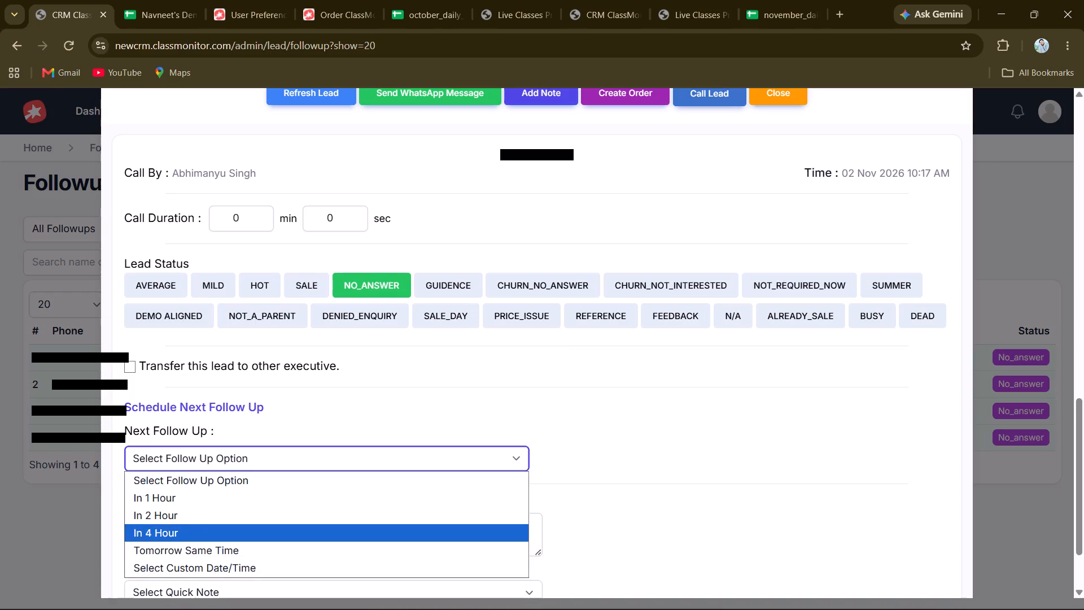
Enter "npc" as the call note, save the call update, and close the LG_Quality_Class lead.
{"action": "double_click", "coordinate": [239, 533]}
{"action": "type", "text": "npc"}
{"action": "key", "text": "space"}
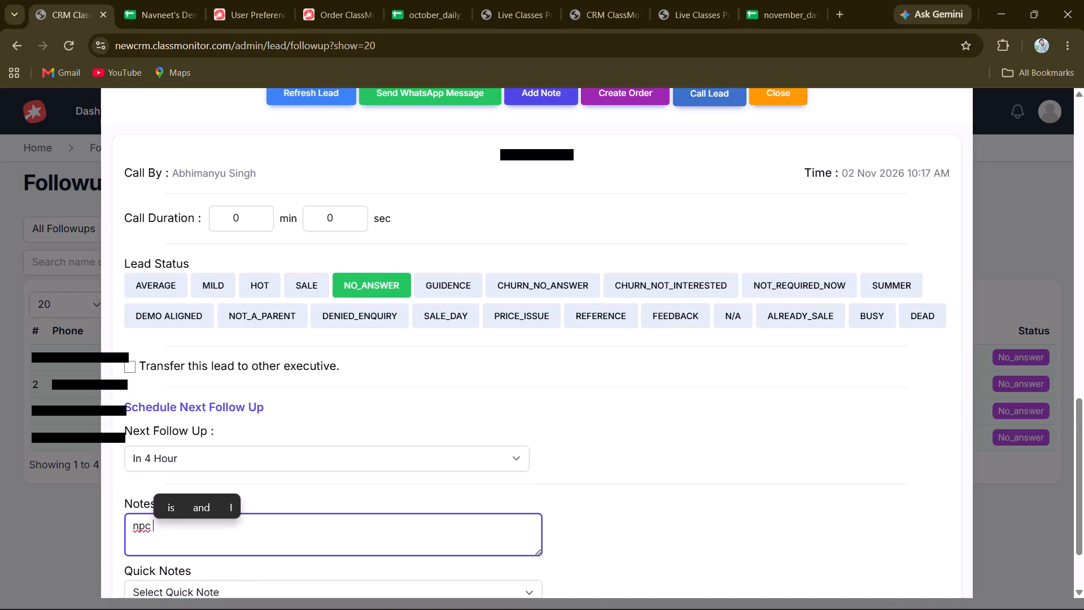
{"action": "scroll", "coordinate": [434, 557], "scroll_direction": "down", "scroll_amount": 4}
{"action": "left_click", "coordinate": [560, 537]}
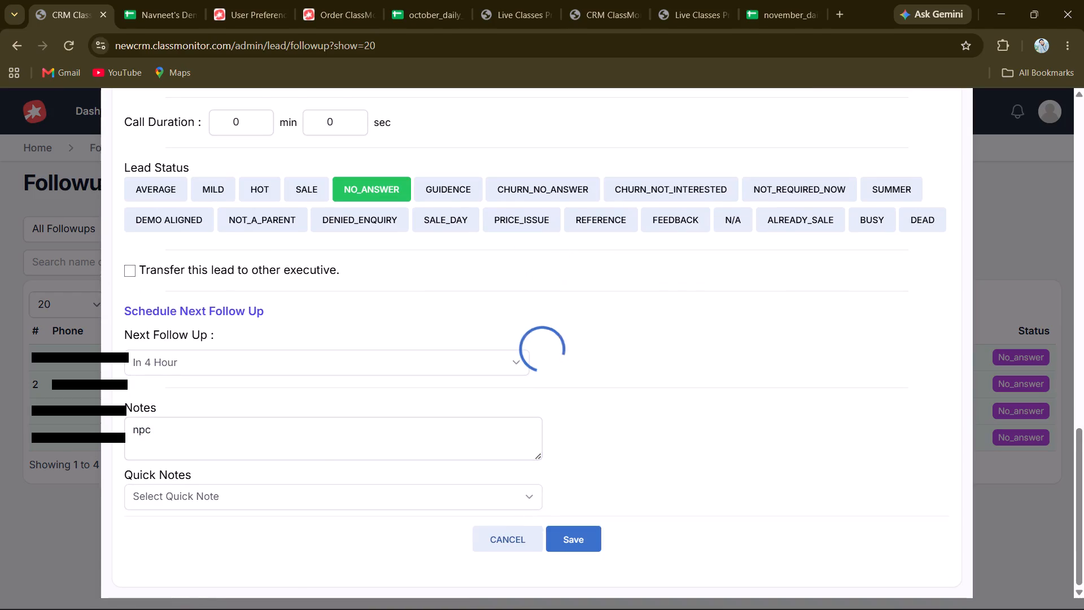
{"action": "left_click", "coordinate": [786, 505]}
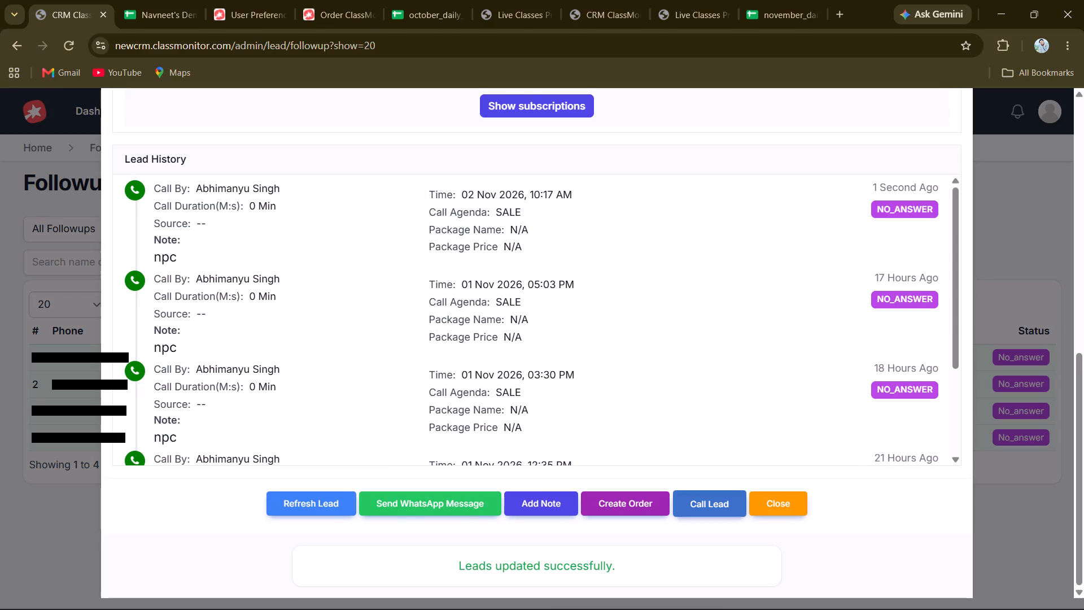
{"action": "left_click", "coordinate": [772, 501]}
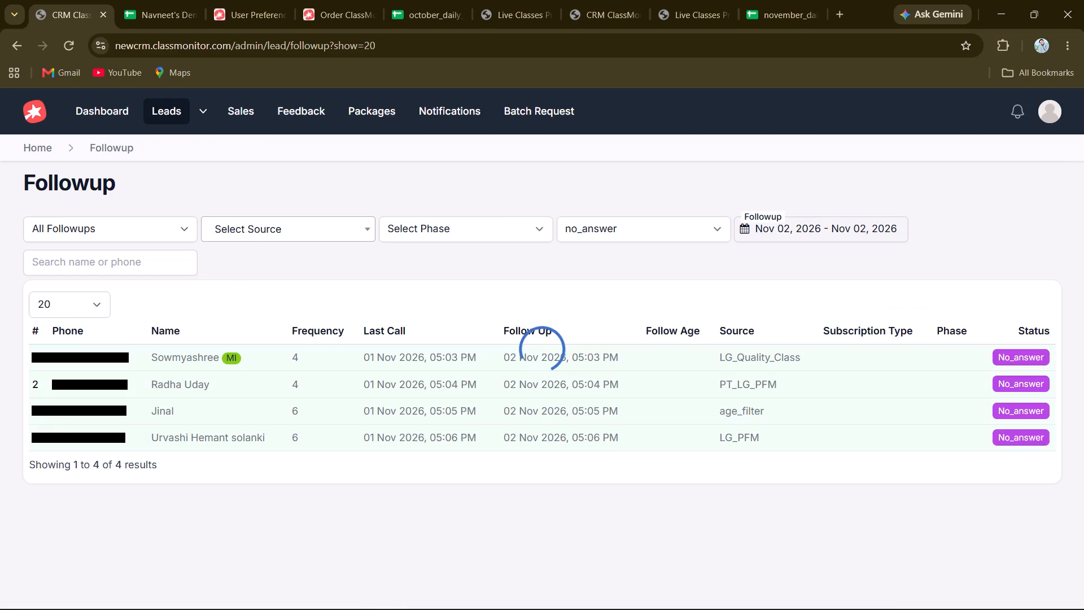
Start a call log for the PT_LG_PFM lead with status NO_ANSWER and the next follow-up in 4 hours.
{"action": "left_click", "coordinate": [369, 385]}
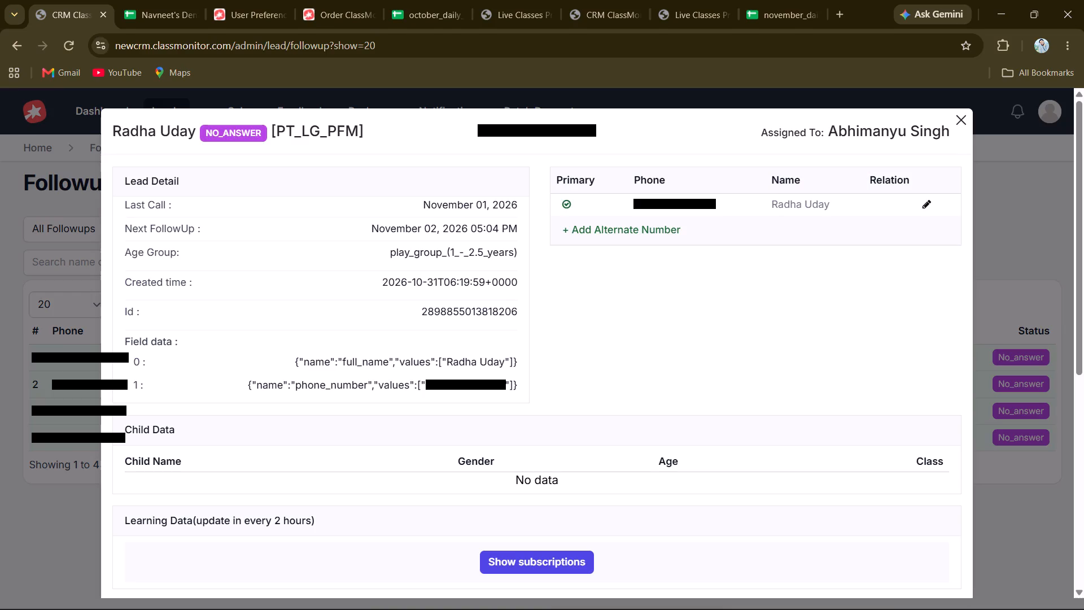
{"action": "scroll", "coordinate": [369, 385], "scroll_direction": "down", "scroll_amount": 4}
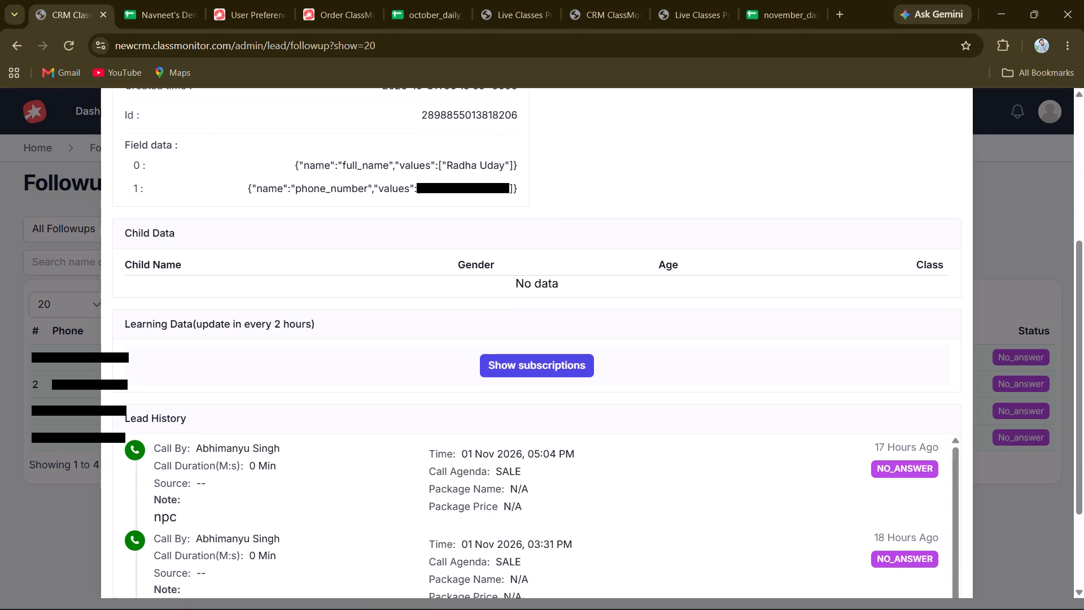
{"action": "left_click", "coordinate": [702, 567]}
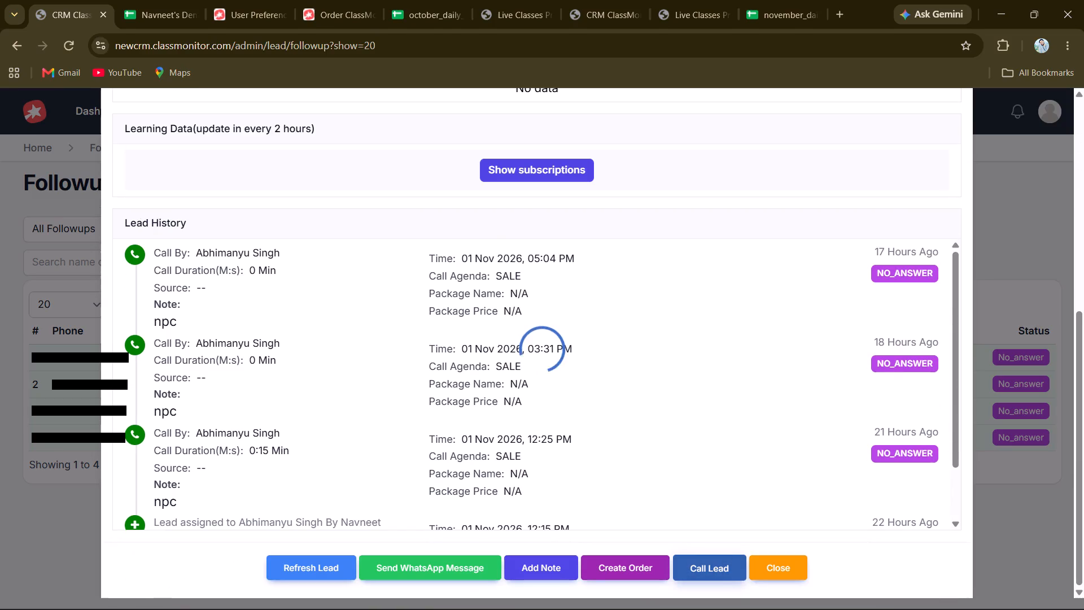
{"action": "scroll", "coordinate": [702, 567], "scroll_direction": "down", "scroll_amount": 6}
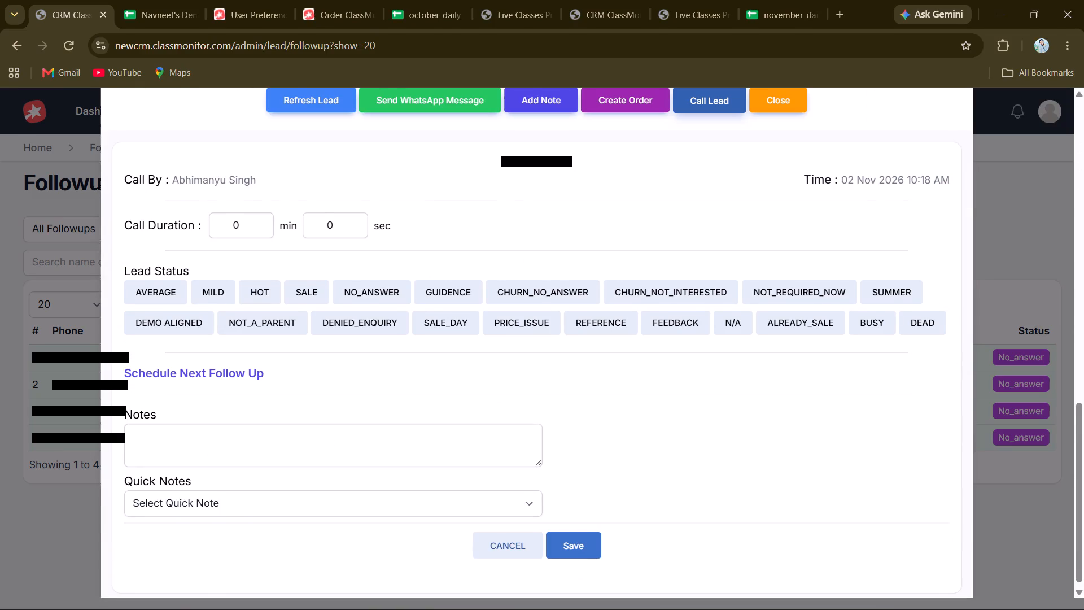
{"action": "left_click", "coordinate": [365, 283]}
{"action": "left_click", "coordinate": [324, 459]}
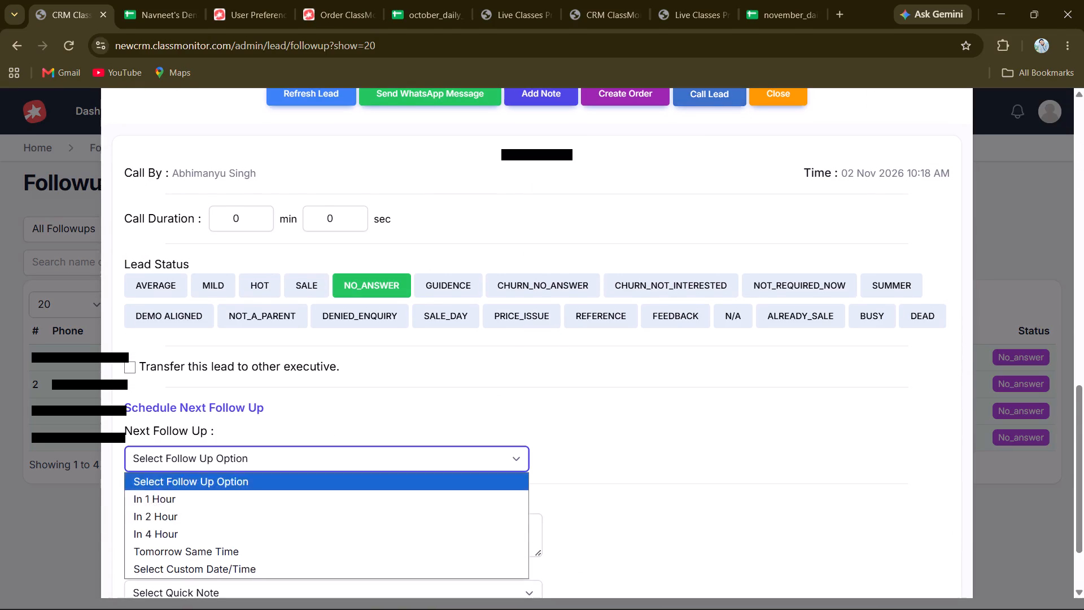
{"action": "left_click", "coordinate": [232, 540]}
Enter "npc" as the call note, save the call update, and close the PT_LG_PFM lead.
{"action": "left_click", "coordinate": [269, 542]}
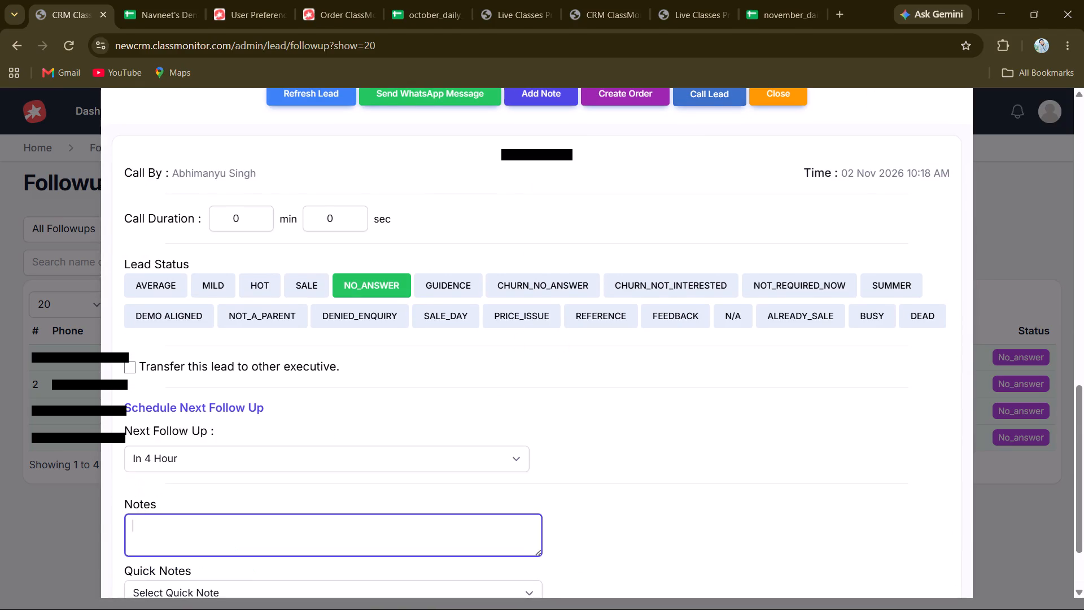
{"action": "type", "text": "np"}
{"action": "key", "text": "space"}
{"action": "key", "text": "BackSpace"}
{"action": "type", "text": "c"}
{"action": "key", "text": "space"}
{"action": "scroll", "coordinate": [434, 531], "scroll_direction": "down", "scroll_amount": 9}
{"action": "left_click", "coordinate": [585, 536]}
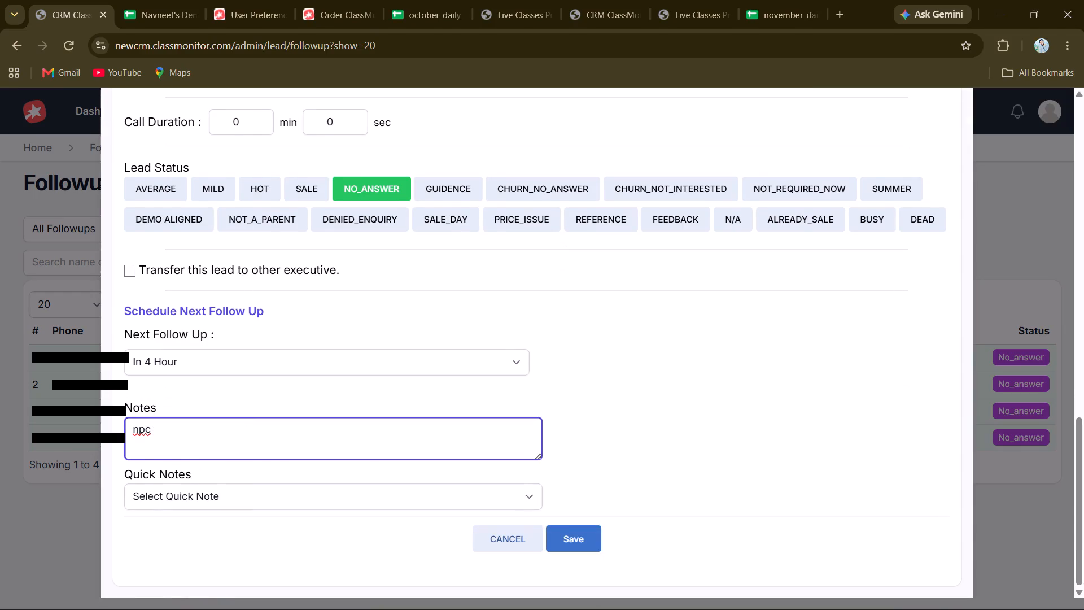
{"action": "left_click", "coordinate": [786, 504]}
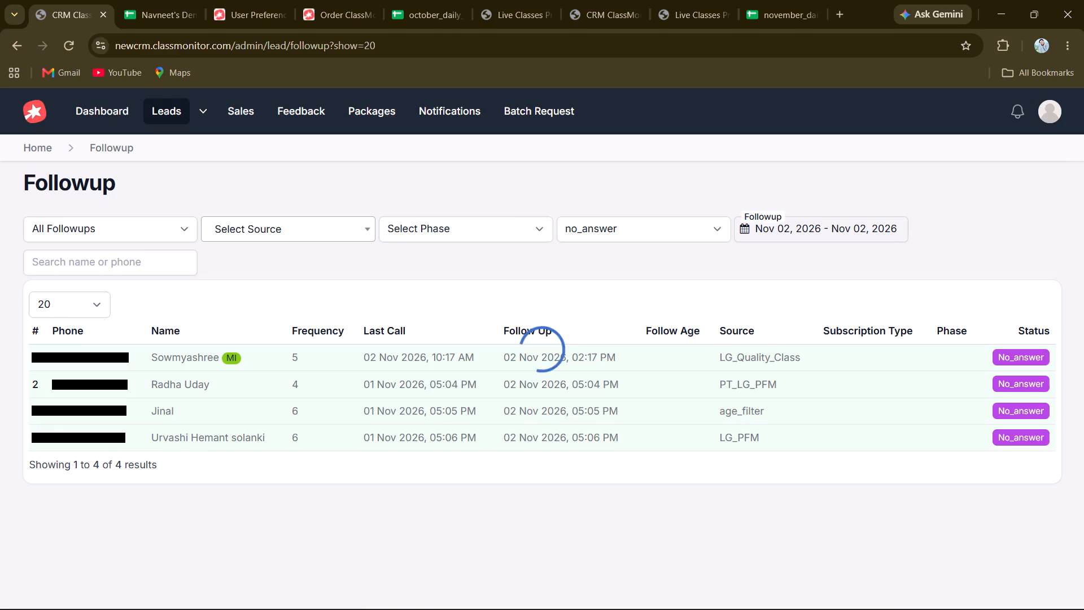
Start a call log for the age_filter lead with status NO_ANSWER and the next follow-up in 4 hours.
{"action": "left_click", "coordinate": [401, 406]}
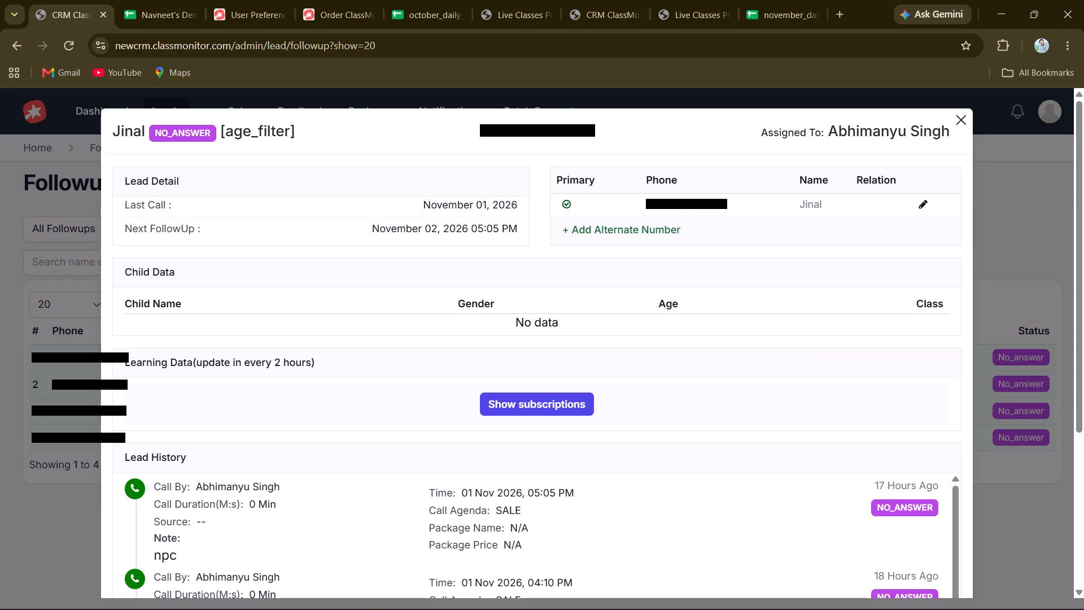
{"action": "scroll", "coordinate": [579, 331], "scroll_direction": "down", "scroll_amount": 10}
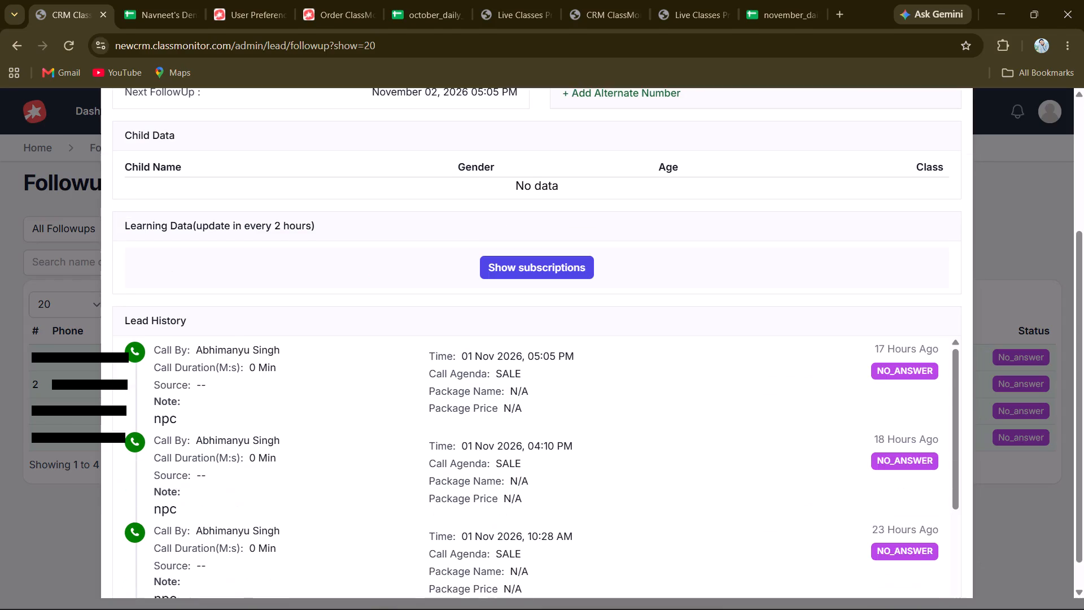
{"action": "left_click", "coordinate": [714, 572]}
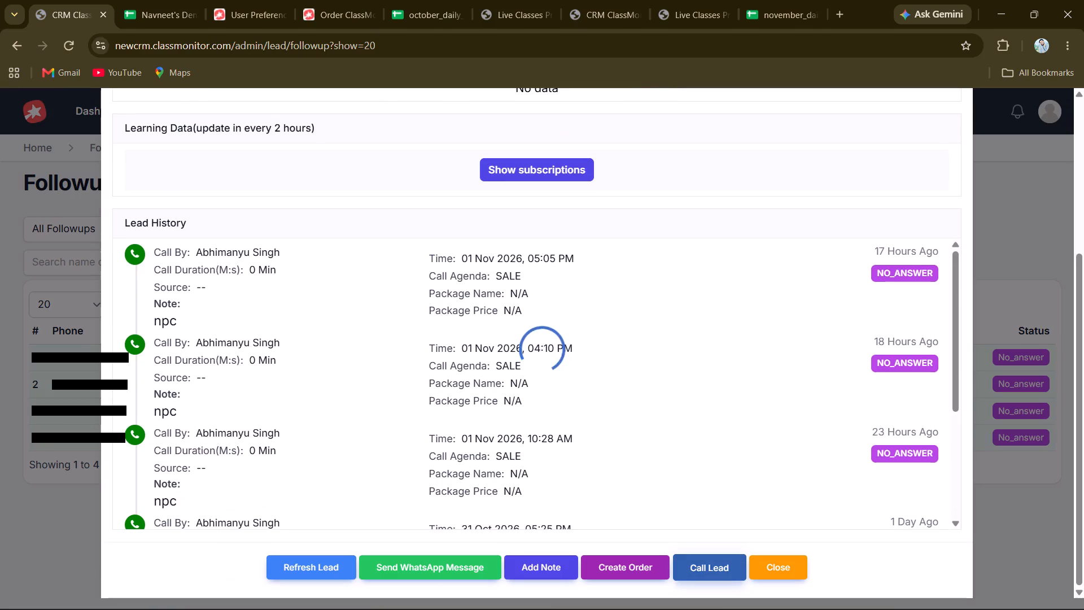
{"action": "scroll", "coordinate": [714, 572], "scroll_direction": "down", "scroll_amount": 8}
{"action": "left_click", "coordinate": [357, 282]}
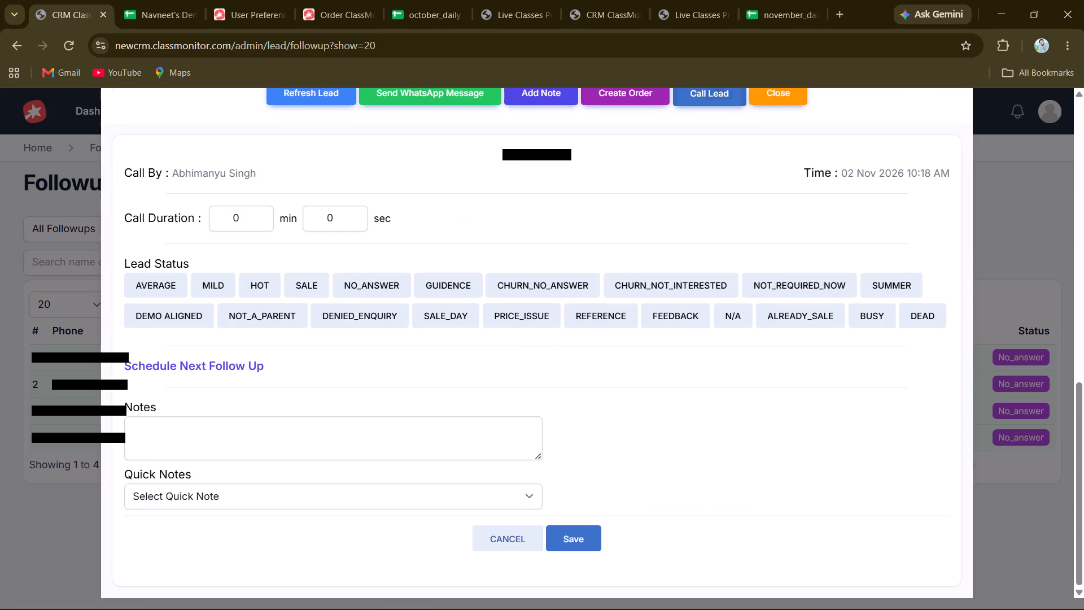
{"action": "left_click", "coordinate": [313, 457]}
{"action": "left_click", "coordinate": [233, 532]}
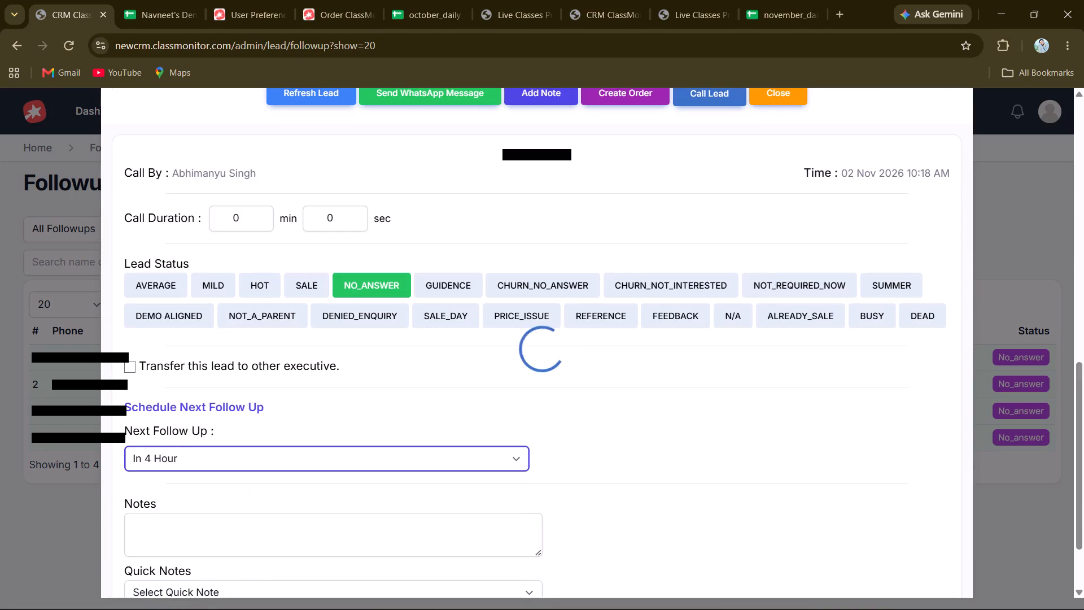
Enter "npc" as the call note, save the call update, and close the age_filter lead.
{"action": "left_click", "coordinate": [251, 534]}
{"action": "type", "text": "npc"}
{"action": "key", "text": "space"}
{"action": "scroll", "coordinate": [334, 548], "scroll_direction": "down", "scroll_amount": 7}
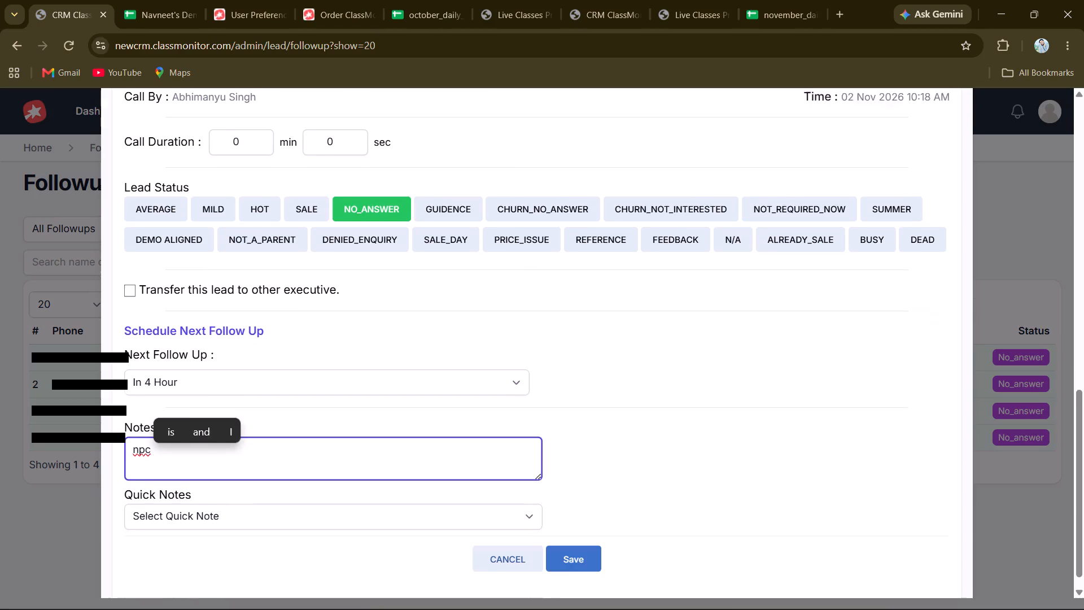
{"action": "left_click", "coordinate": [552, 542]}
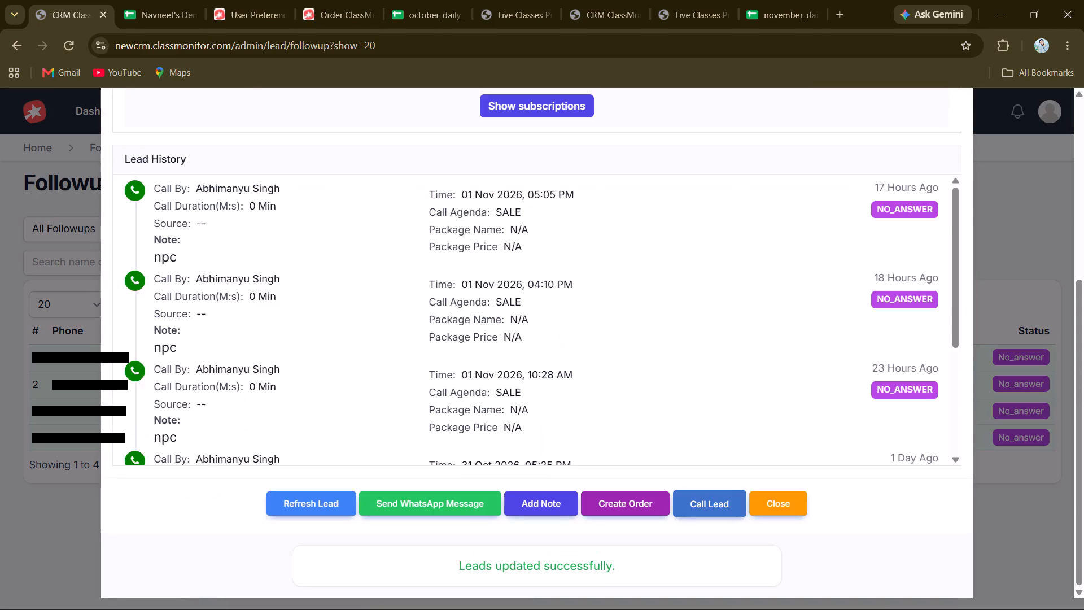
{"action": "double_click", "coordinate": [807, 500]}
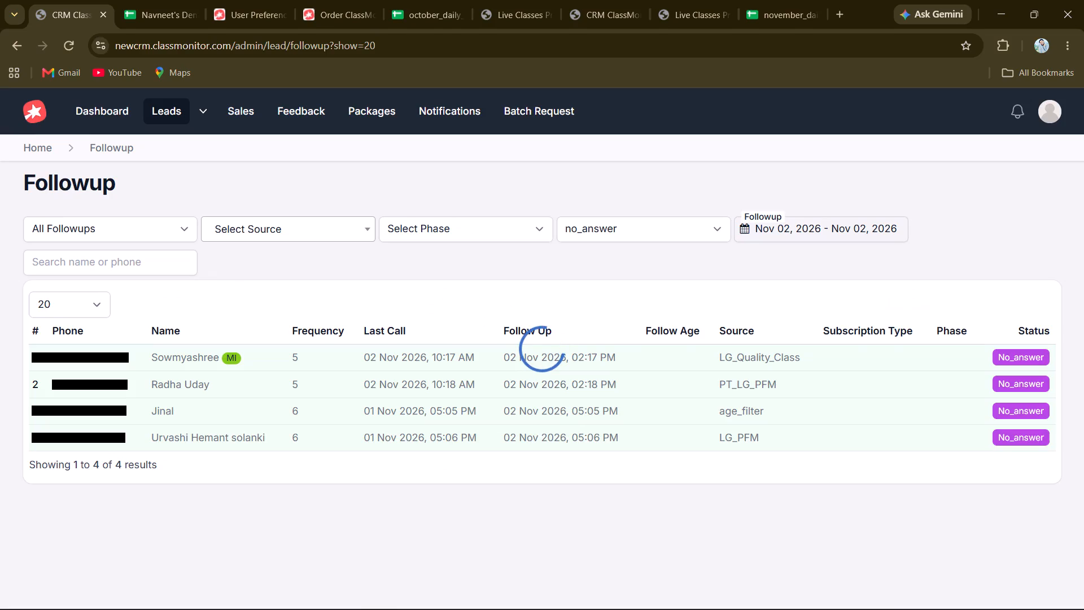
Open the LG_PFM lead from the no_answer follow-up list.
{"action": "left_click", "coordinate": [406, 438]}
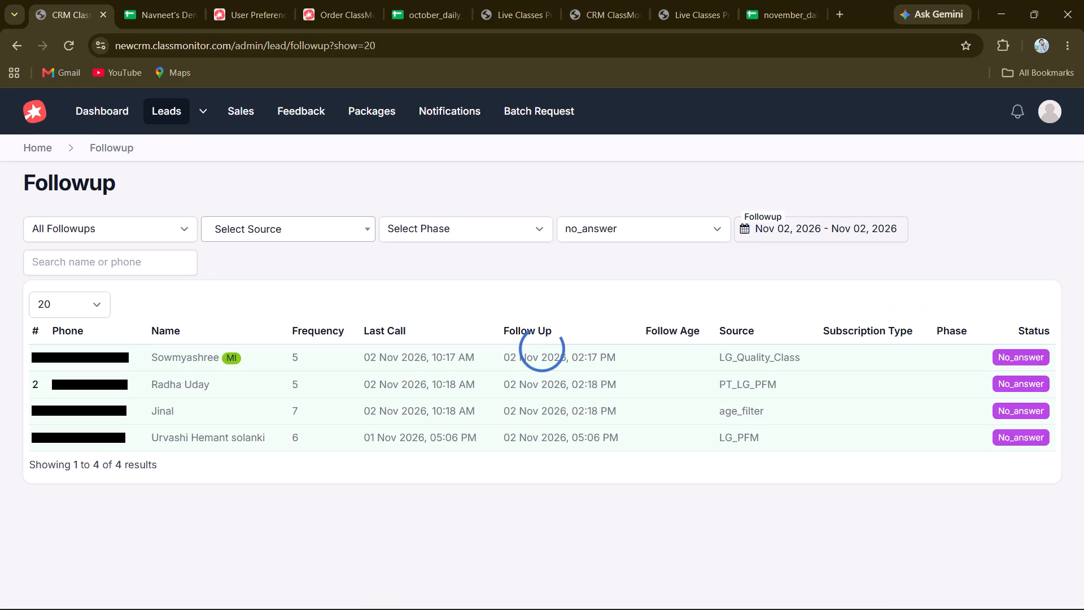
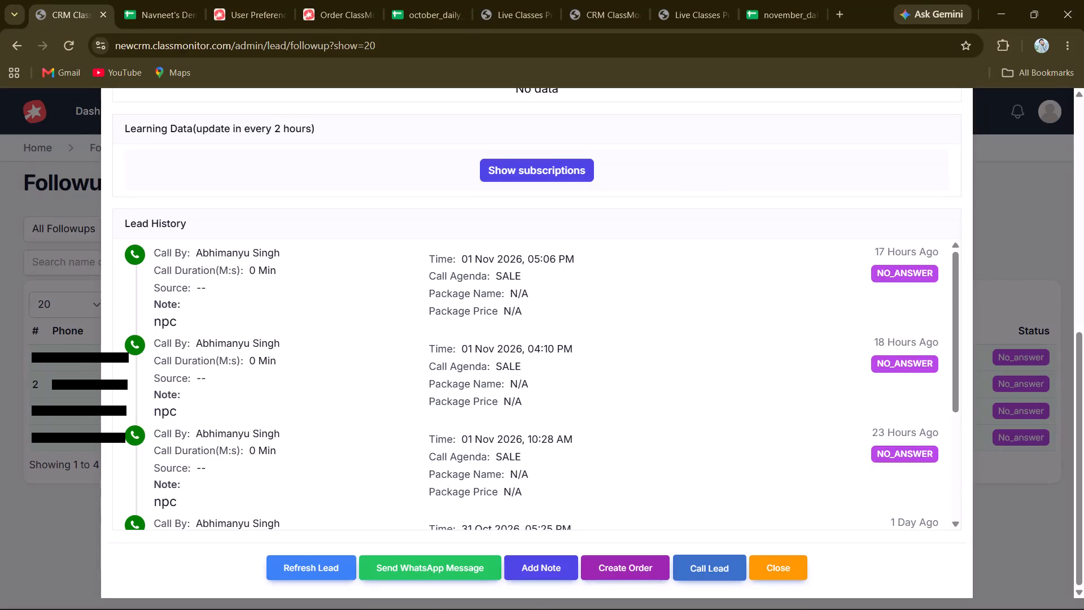
Start a call log for the LG_PFM lead with status NO_ANSWER and the next follow-up in 4 hours.
{"action": "left_click", "coordinate": [705, 555]}
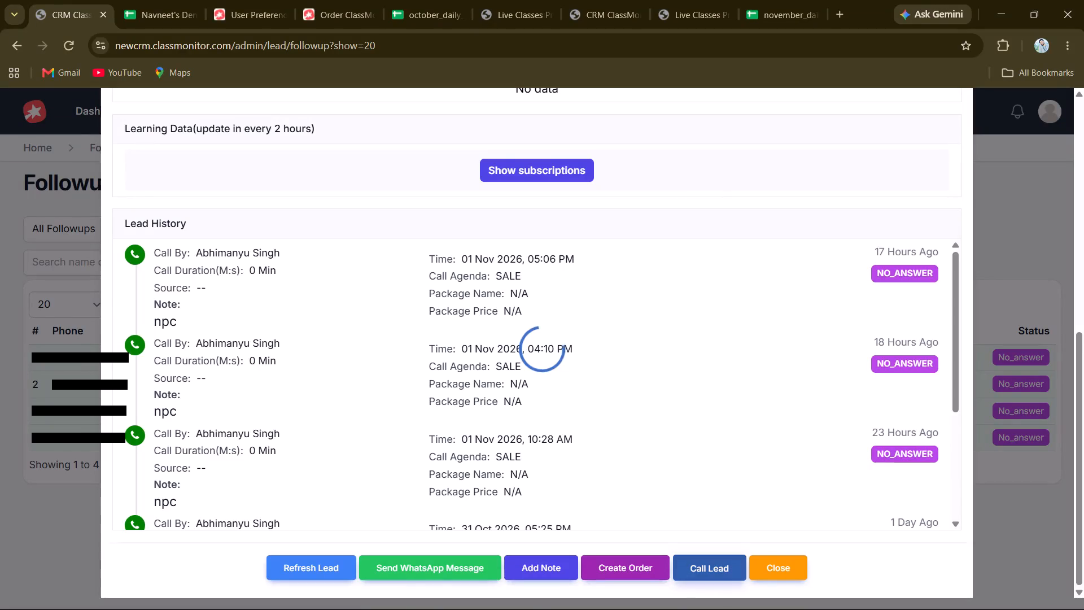
{"action": "scroll", "coordinate": [705, 555], "scroll_direction": "down", "scroll_amount": 7}
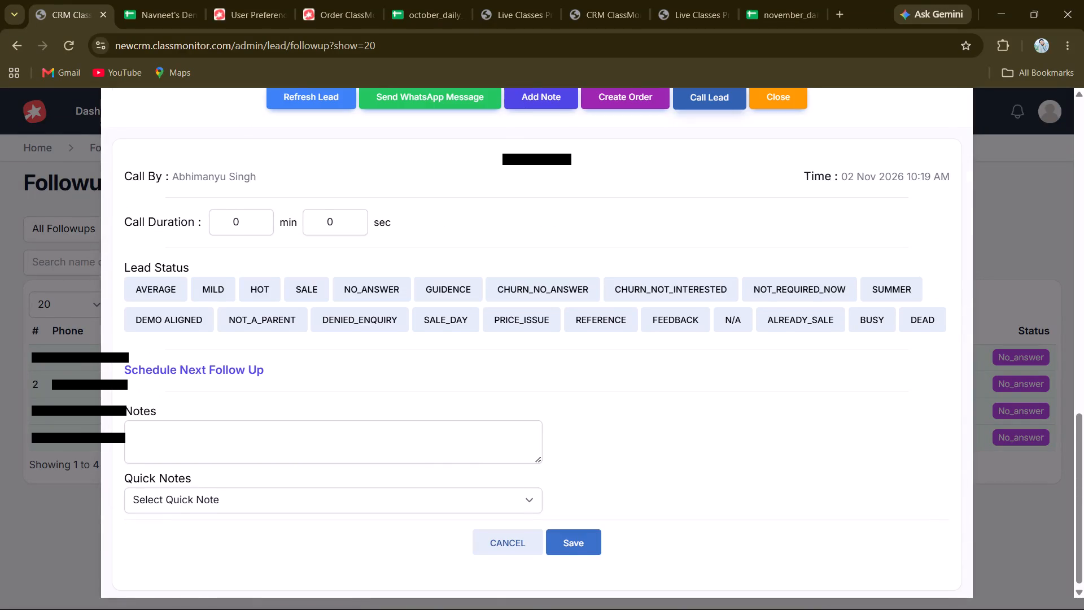
{"action": "left_click", "coordinate": [360, 284]}
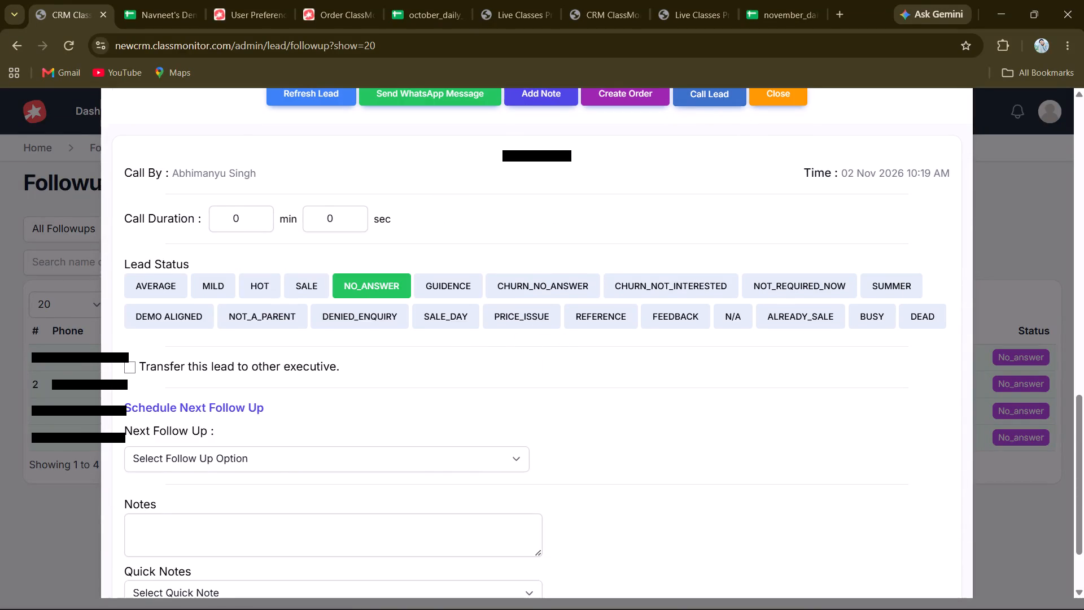
{"action": "left_click", "coordinate": [347, 464]}
{"action": "left_click", "coordinate": [250, 538]}
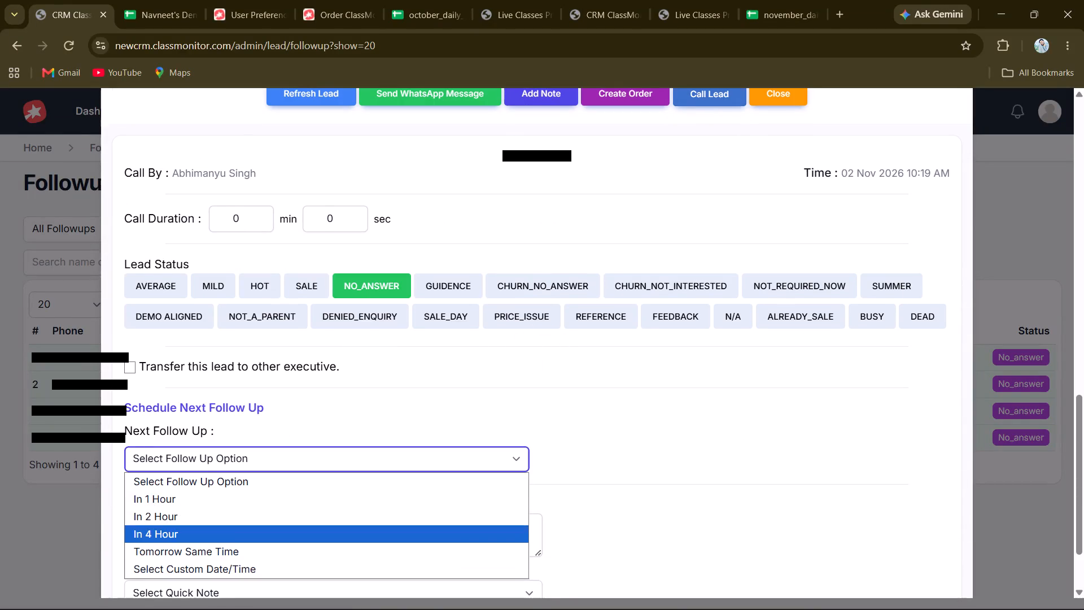
Enter "npc" as the call note, save the call update, and close the LG_PFM lead.
{"action": "left_click", "coordinate": [251, 537]}
{"action": "type", "text": "npc"}
{"action": "key", "text": "space"}
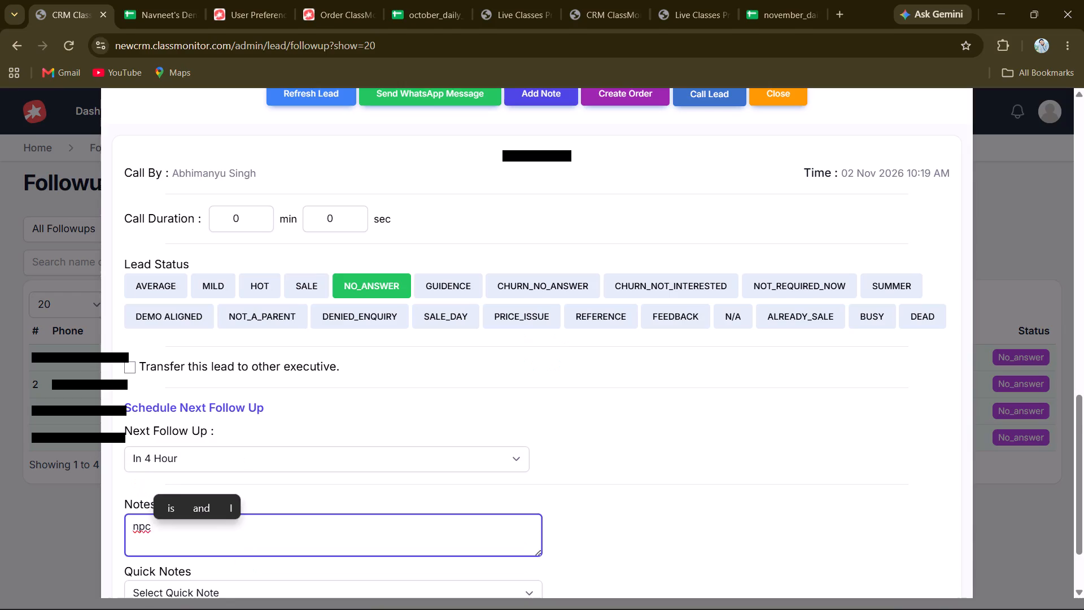
{"action": "scroll", "coordinate": [374, 534], "scroll_direction": "down", "scroll_amount": 7}
{"action": "left_click", "coordinate": [571, 546]}
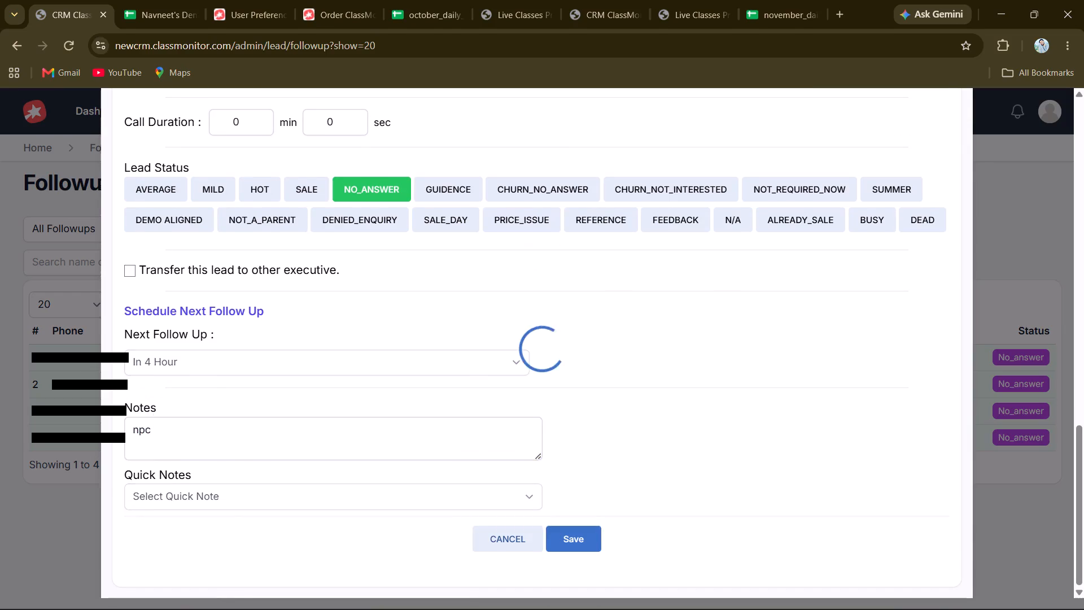
{"action": "left_click", "coordinate": [771, 512]}
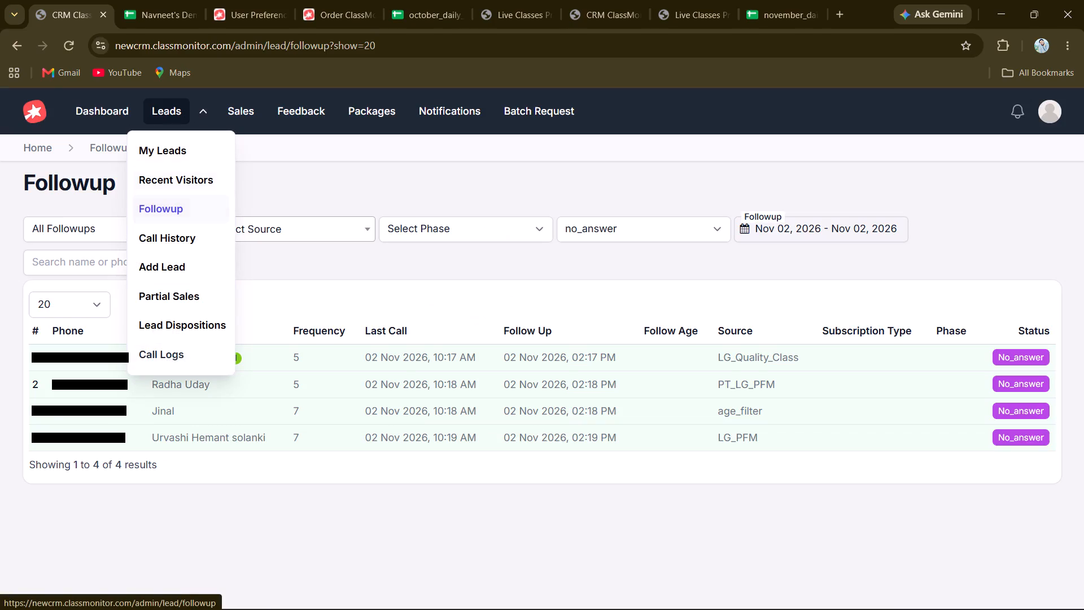
Reload the Followup list without the no_answer status filter to review all follow-ups dated Nov 02, 2026.
{"action": "left_click", "coordinate": [164, 198]}
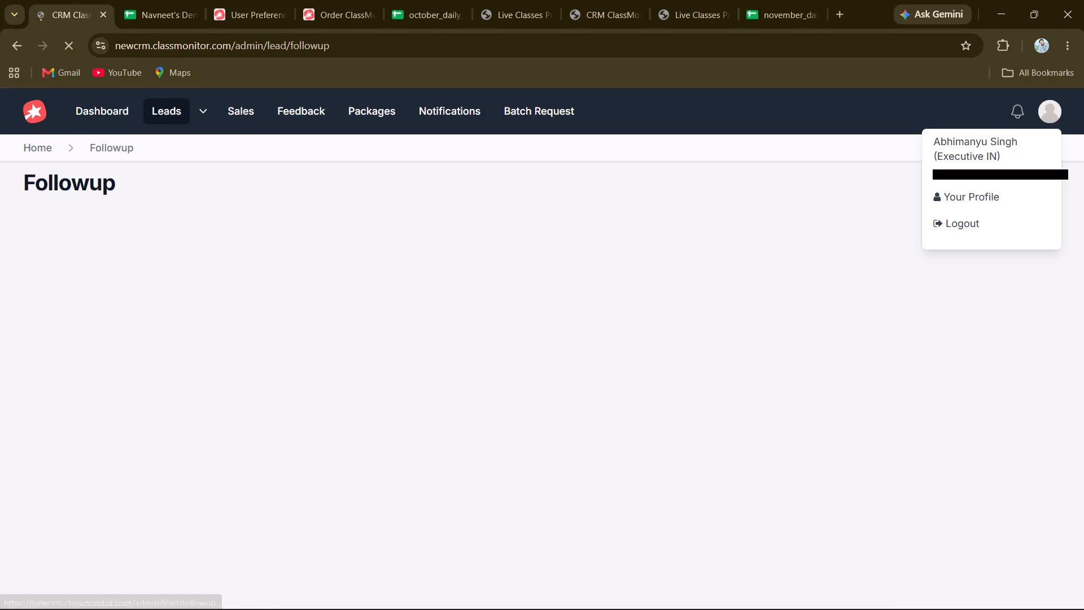
{"action": "scroll", "coordinate": [576, 347], "scroll_direction": "down", "scroll_amount": 6}
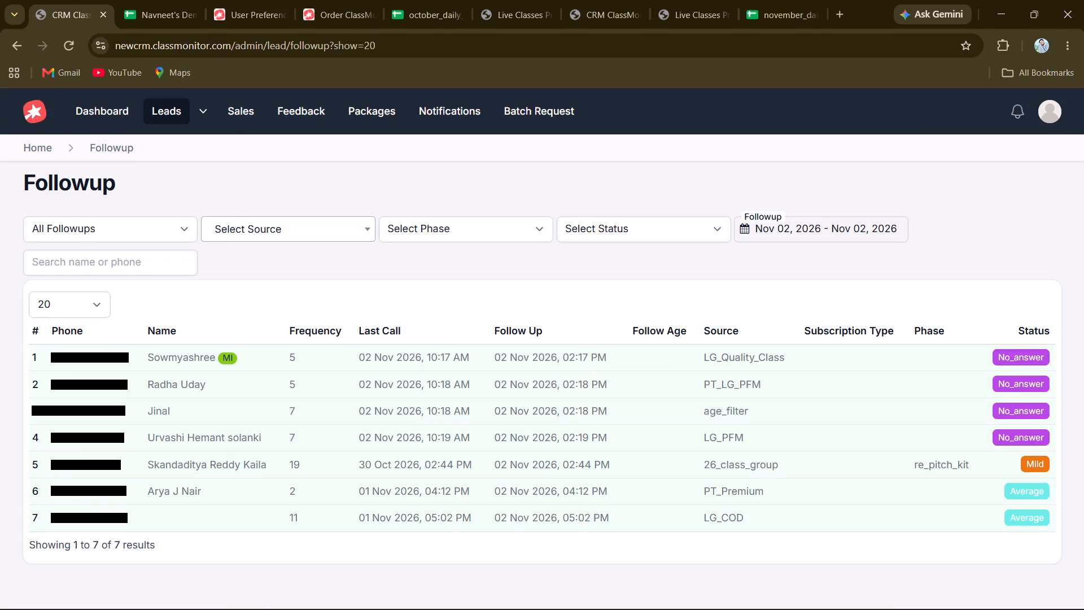
Open the leads' Call History and clear its date range filter.
{"action": "left_click", "coordinate": [171, 241]}
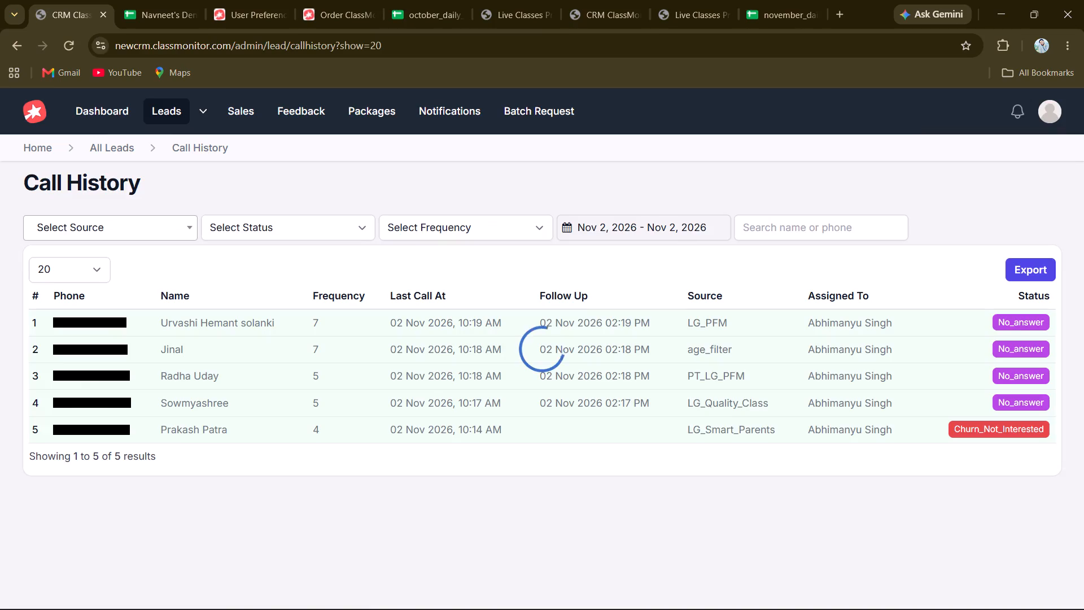
{"action": "left_click", "coordinate": [632, 231]}
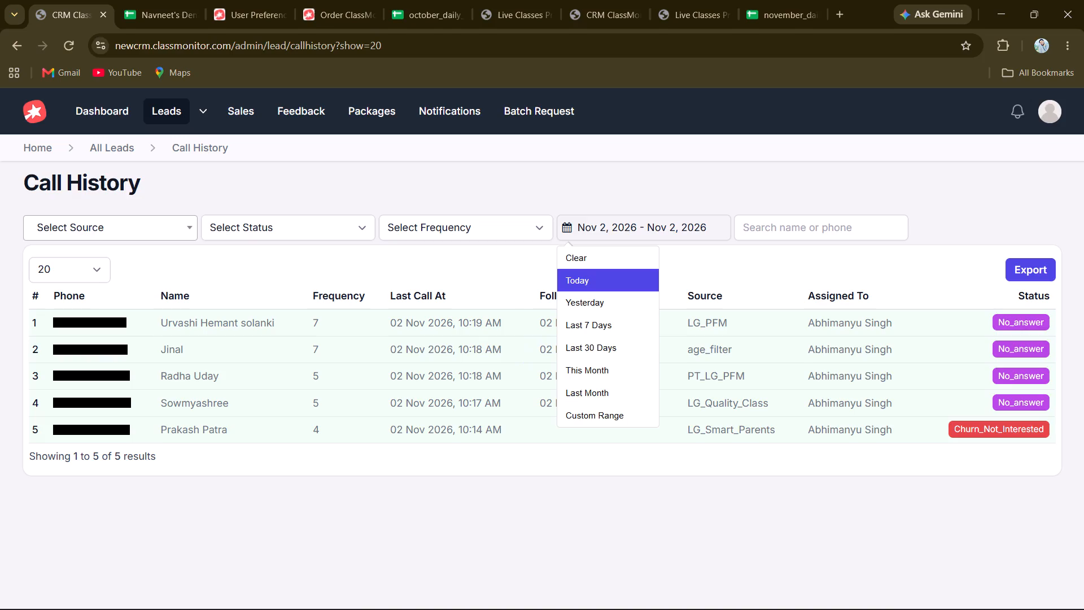
{"action": "left_click", "coordinate": [600, 258]}
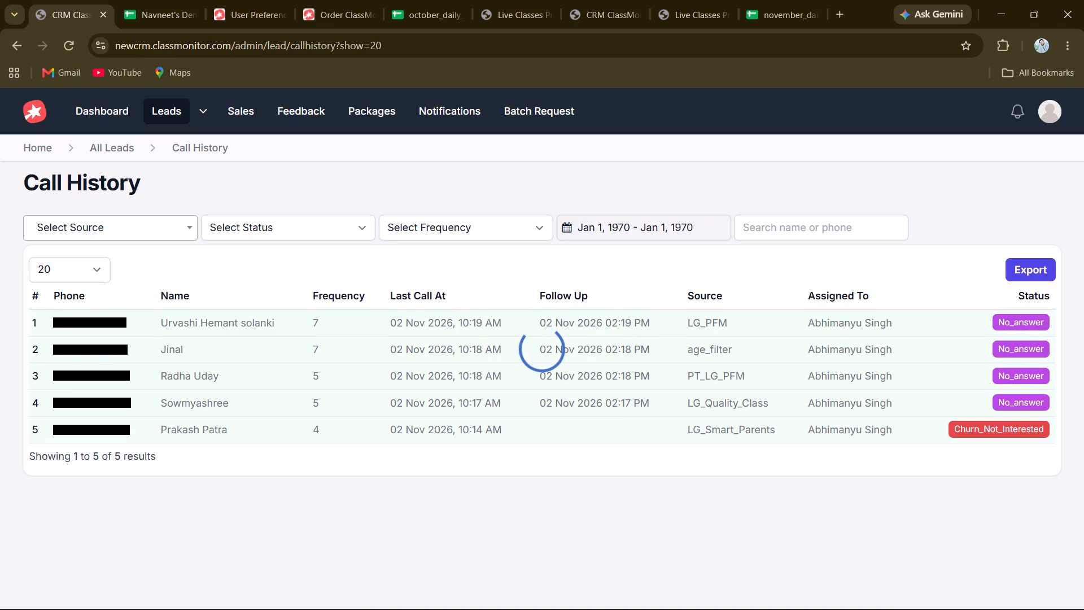
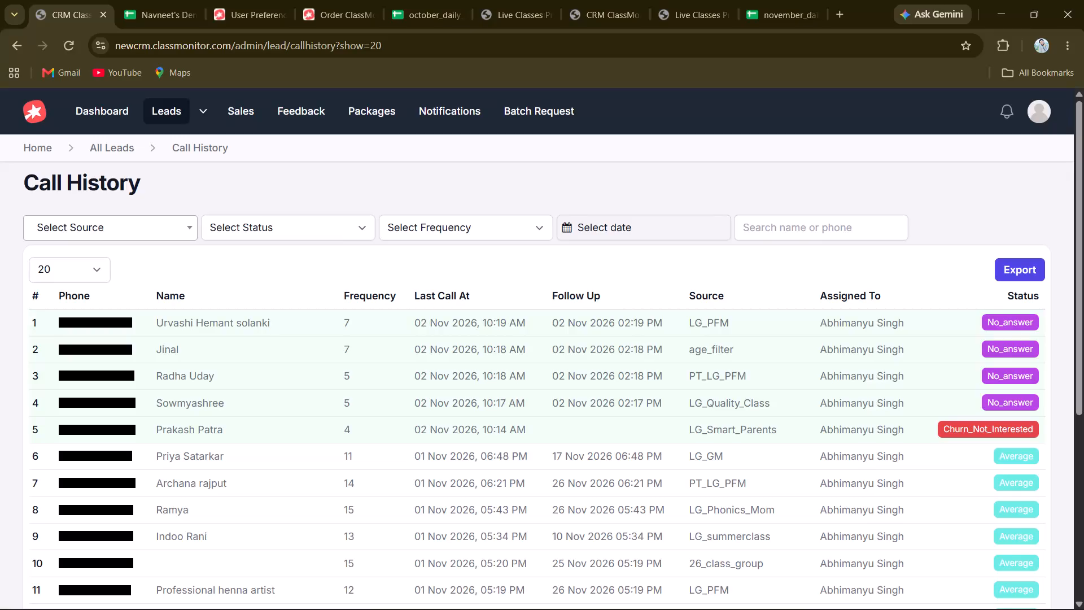
Filter the Call History by the average status and go to page 3 of the results.
{"action": "left_click", "coordinate": [250, 228]}
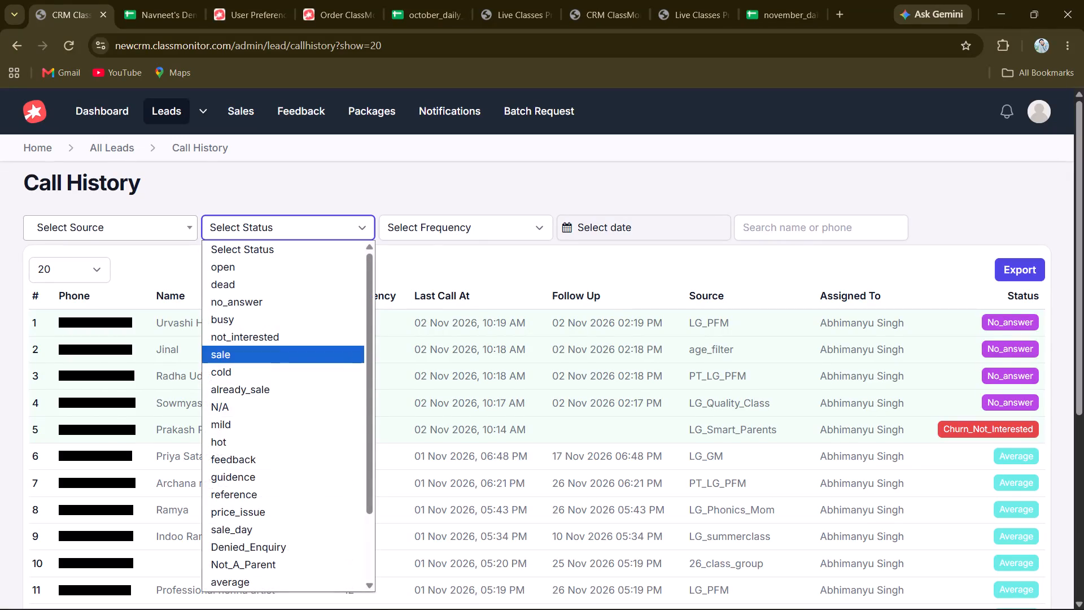
{"action": "left_click", "coordinate": [259, 578]}
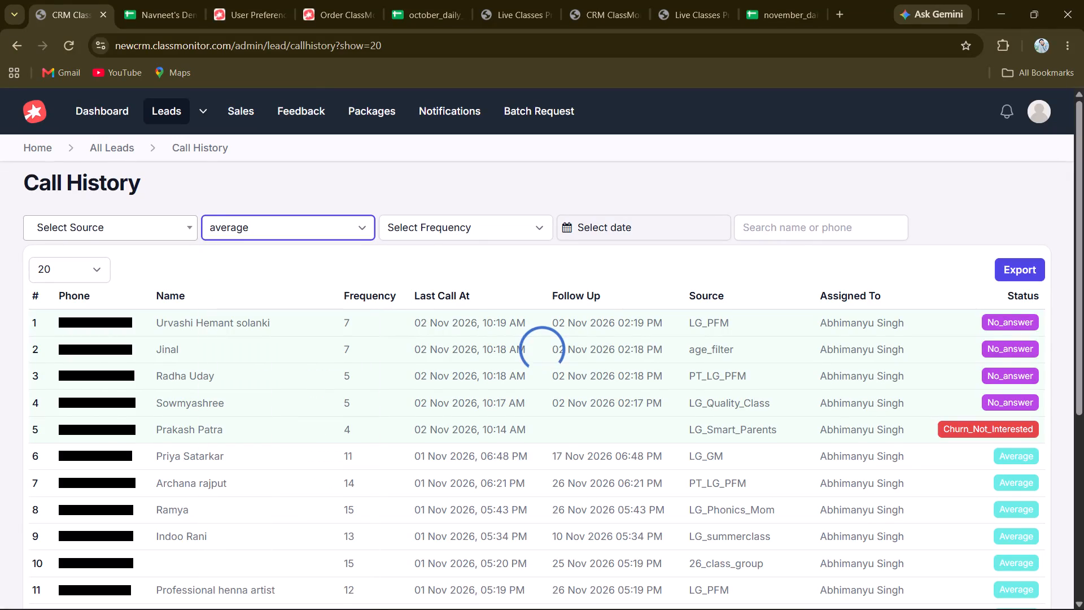
{"action": "scroll", "coordinate": [482, 544], "scroll_direction": "down", "scroll_amount": 5}
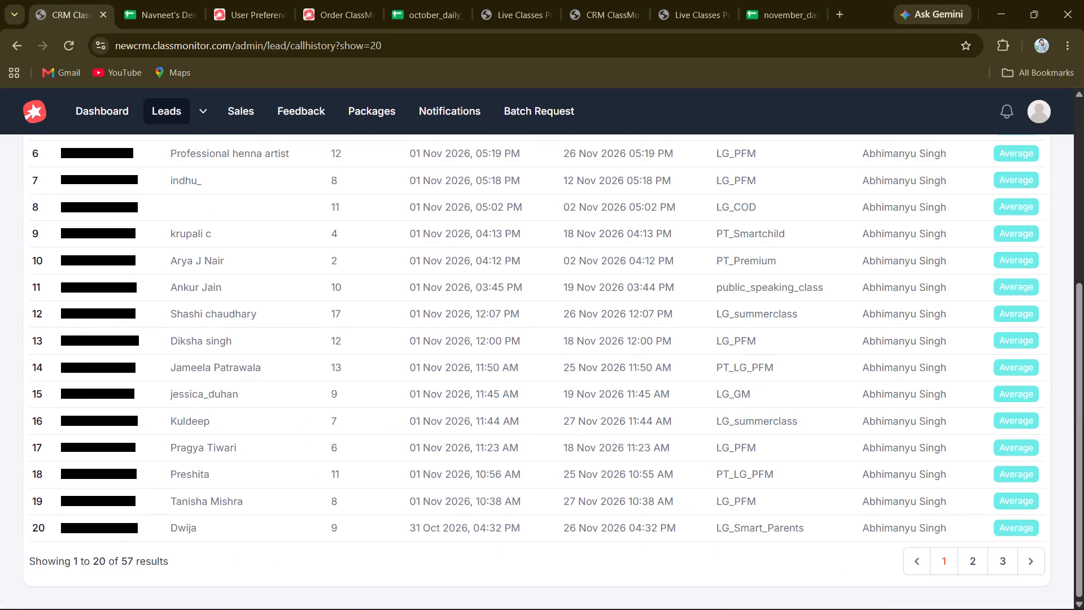
{"action": "left_click", "coordinate": [1006, 567]}
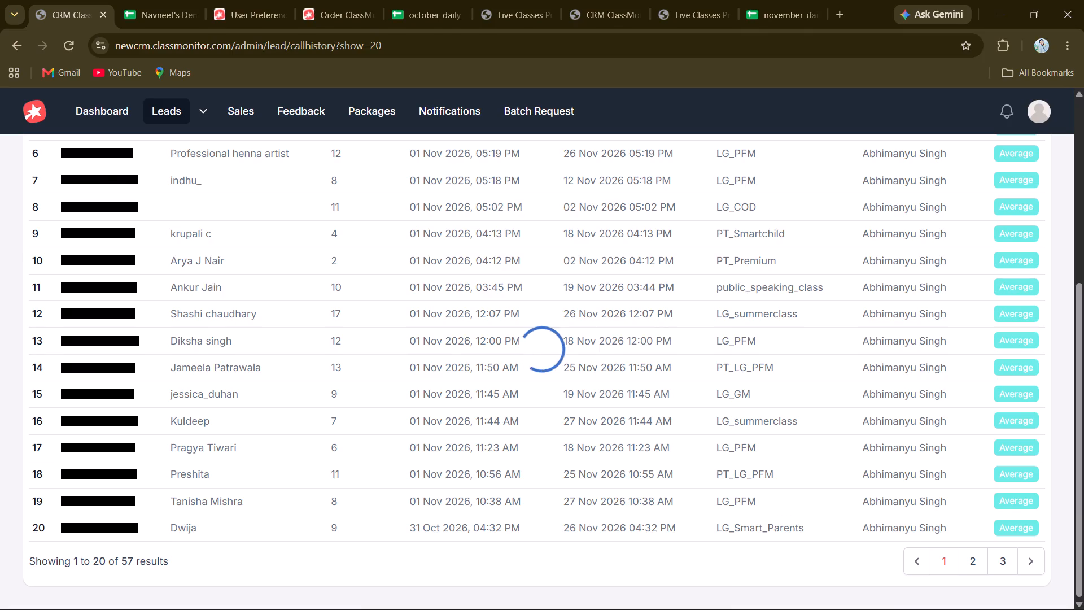
{"action": "scroll", "coordinate": [484, 551], "scroll_direction": "down", "scroll_amount": 4}
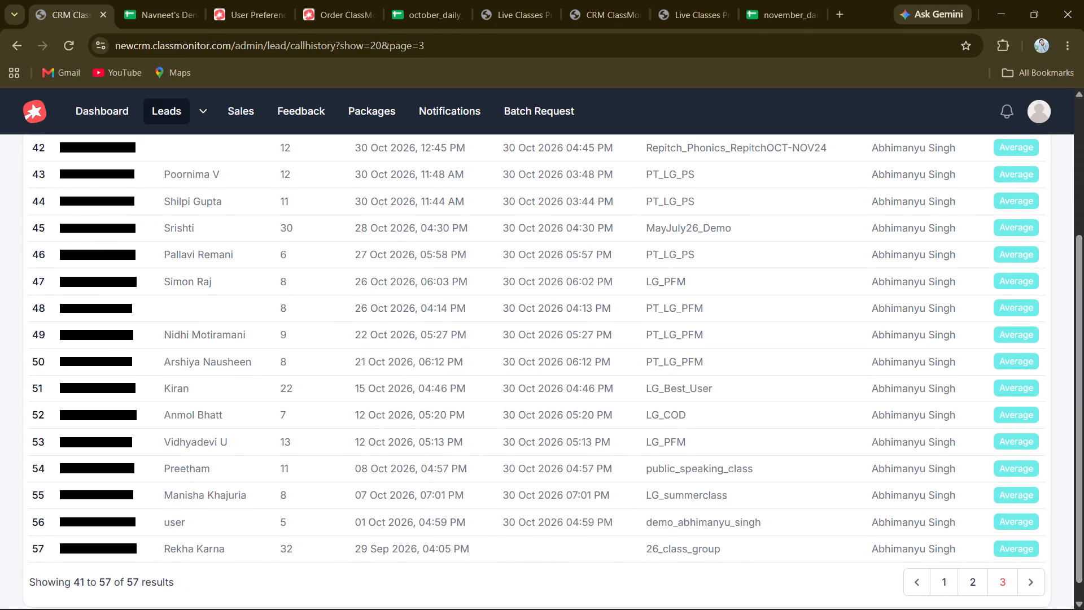
Open the 26_class_group lead last called on 29 Sep 2026, and review its subscriptions and earlier call notes.
{"action": "left_click", "coordinate": [397, 527]}
{"action": "scroll", "coordinate": [397, 527], "scroll_direction": "down", "scroll_amount": 3}
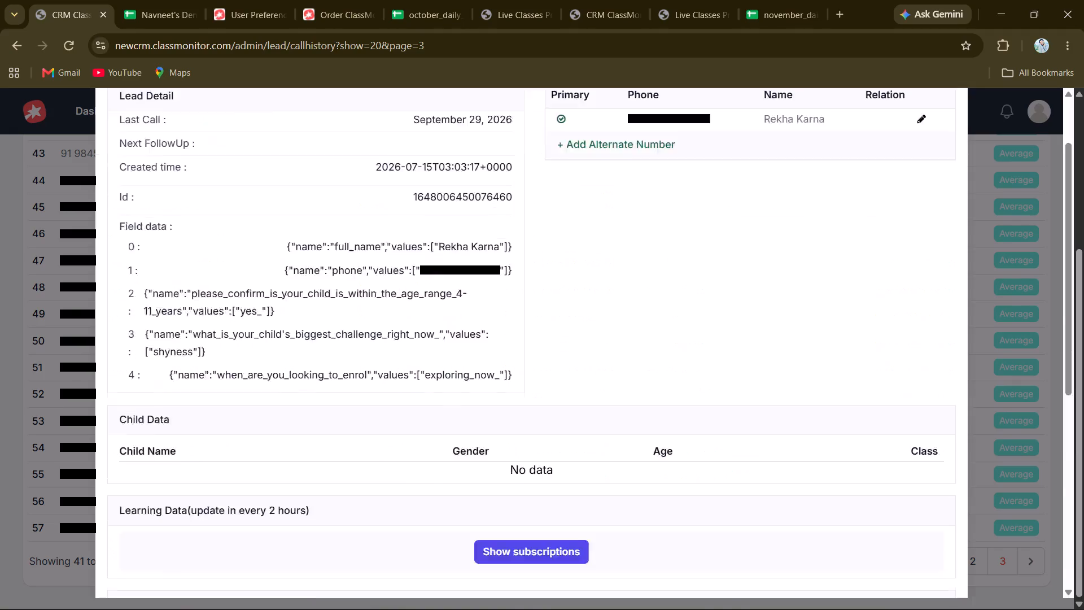
{"action": "scroll", "coordinate": [397, 527], "scroll_direction": "down", "scroll_amount": 2}
{"action": "left_click", "coordinate": [501, 529]}
{"action": "scroll", "coordinate": [501, 529], "scroll_direction": "down", "scroll_amount": 6}
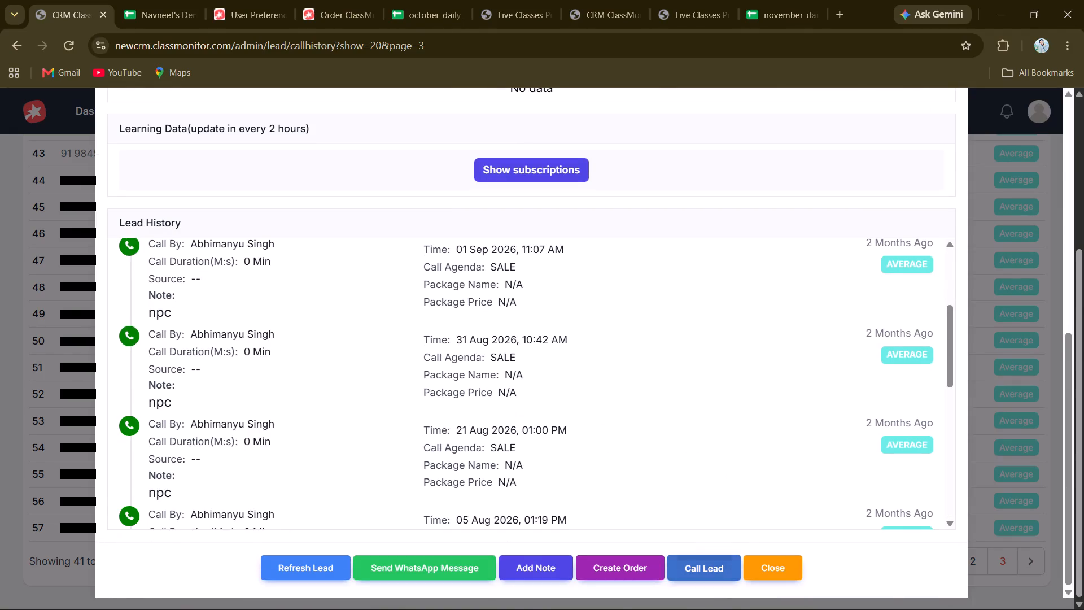
{"action": "left_click", "coordinate": [544, 159]}
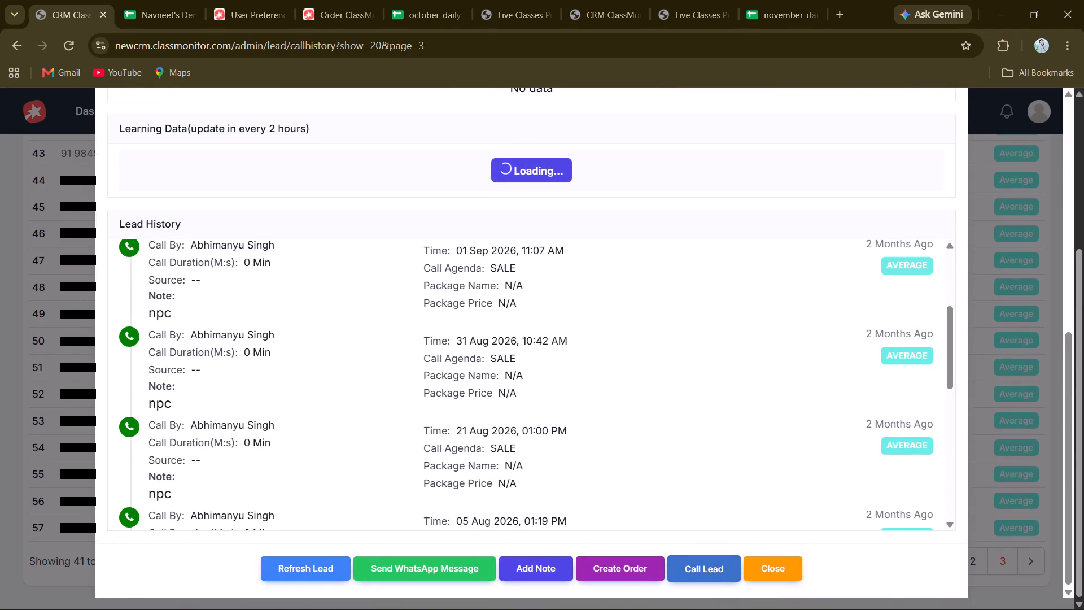
{"action": "scroll", "coordinate": [672, 465], "scroll_direction": "down", "scroll_amount": 7}
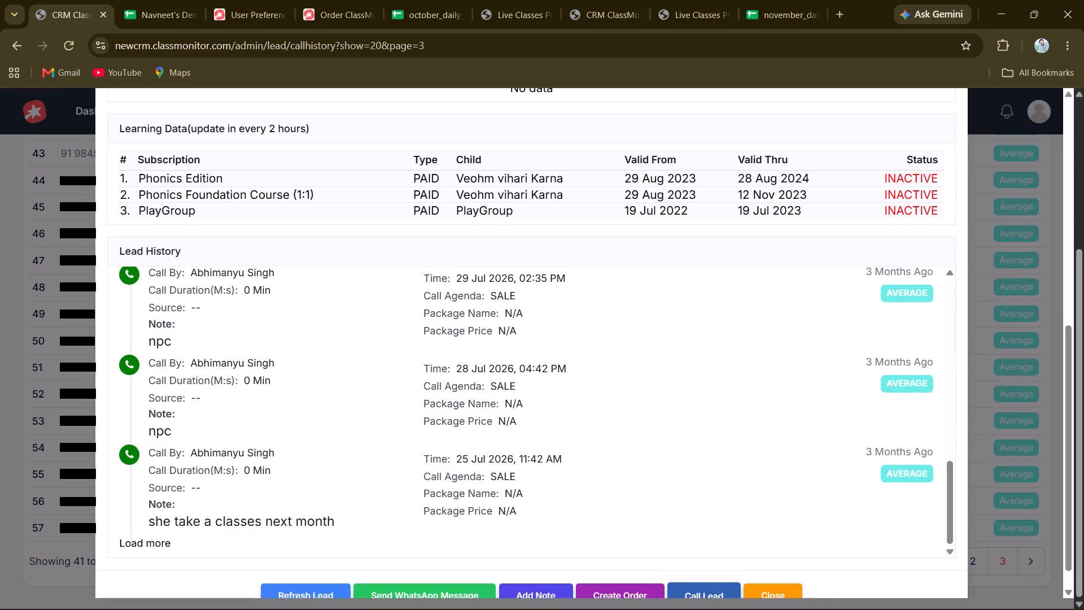
Start a call log for the 26_class_group lead.
{"action": "left_click", "coordinate": [710, 593]}
{"action": "scroll", "coordinate": [710, 593], "scroll_direction": "down", "scroll_amount": 7}
{"action": "scroll", "coordinate": [652, 344], "scroll_direction": "up", "scroll_amount": 7}
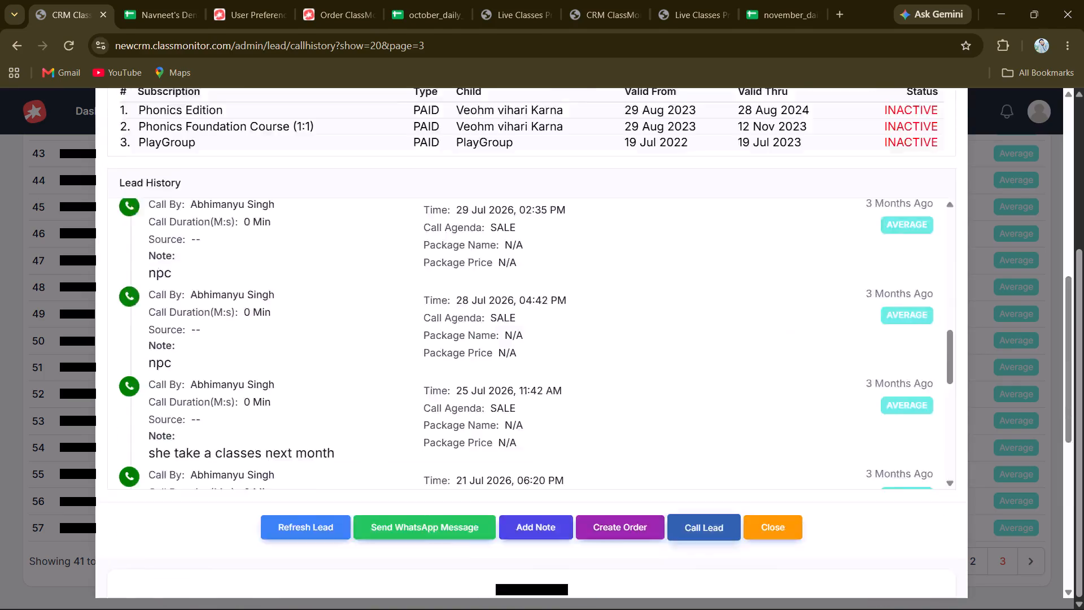
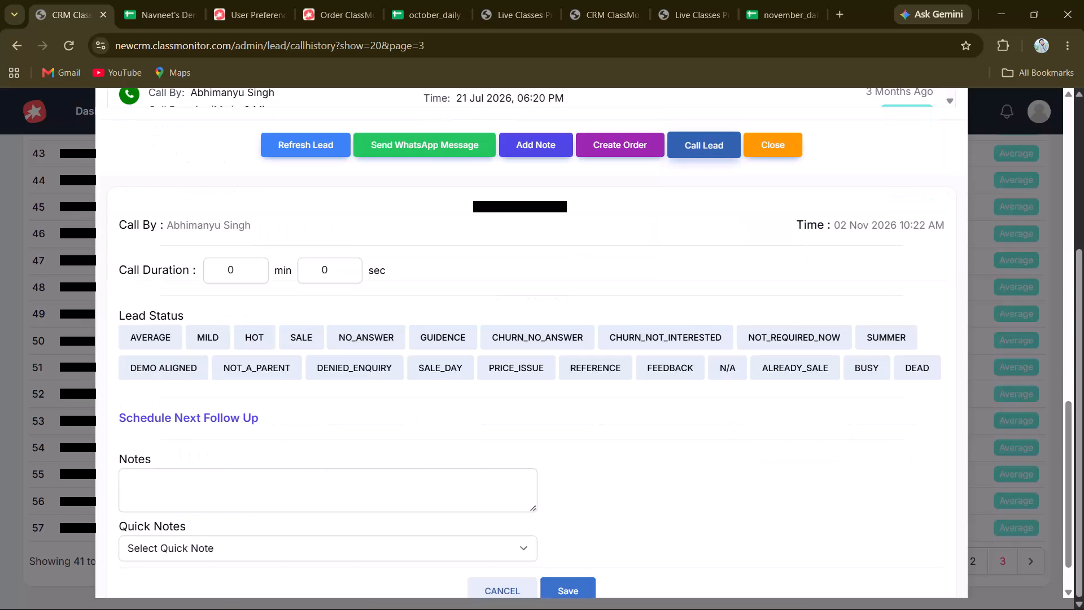
Set the 26_class_group lead's call status to ALREADY_SALE with the note "npc", save the call log and close the lead.
{"action": "scroll", "coordinate": [535, 314], "scroll_direction": "up", "scroll_amount": 8}
{"action": "scroll", "coordinate": [535, 314], "scroll_direction": "down", "scroll_amount": 10}
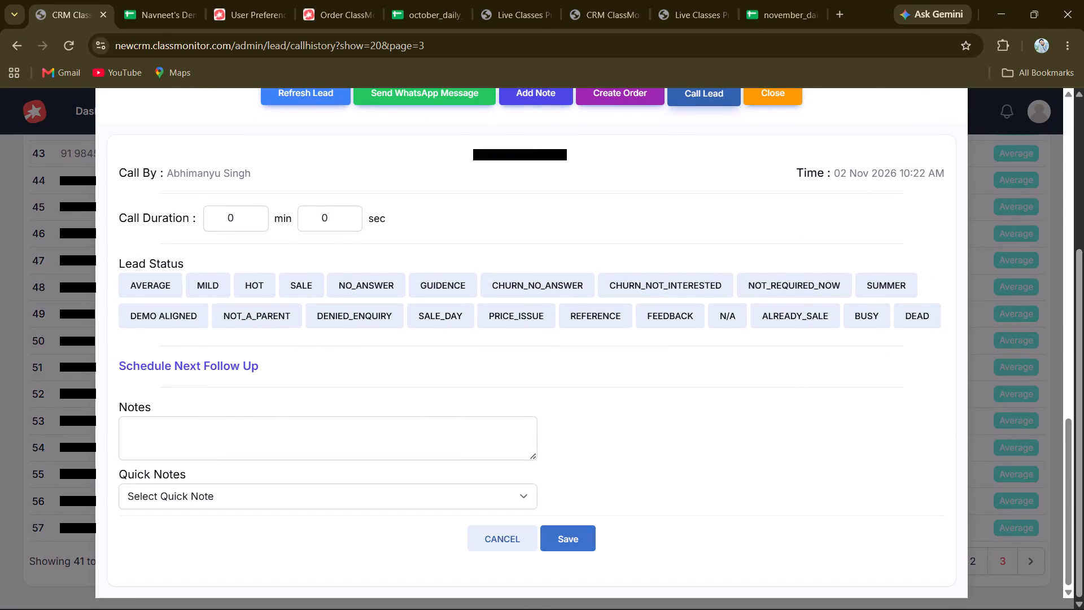
{"action": "left_click", "coordinate": [758, 320]}
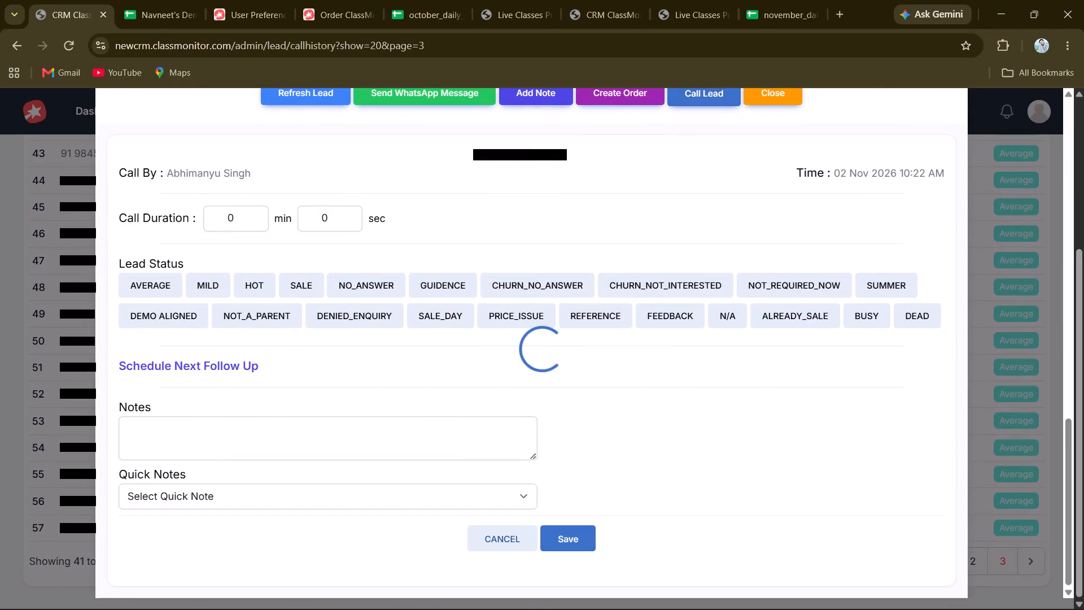
{"action": "left_click", "coordinate": [394, 441]}
{"action": "type", "text": "npc"}
{"action": "key", "text": "space"}
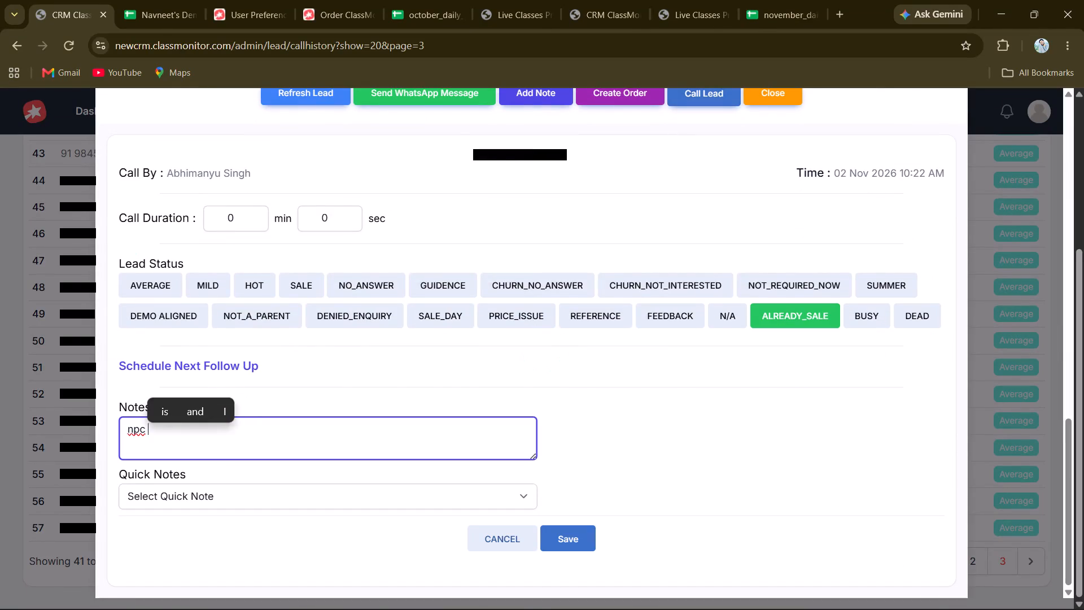
{"action": "scroll", "coordinate": [457, 480], "scroll_direction": "down", "scroll_amount": 4}
{"action": "left_click", "coordinate": [566, 541]}
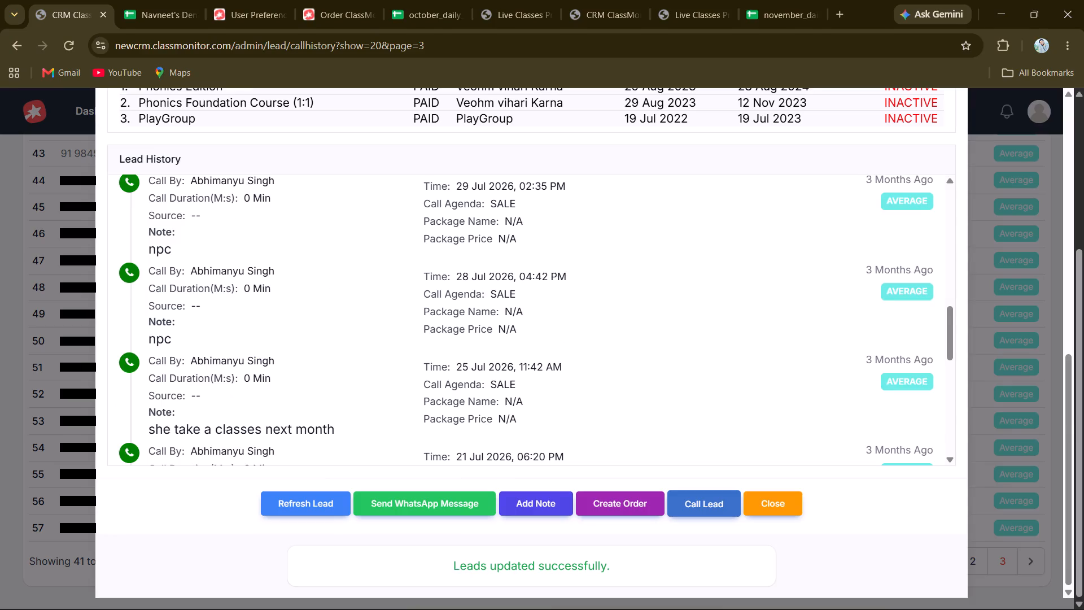
{"action": "left_click", "coordinate": [784, 504]}
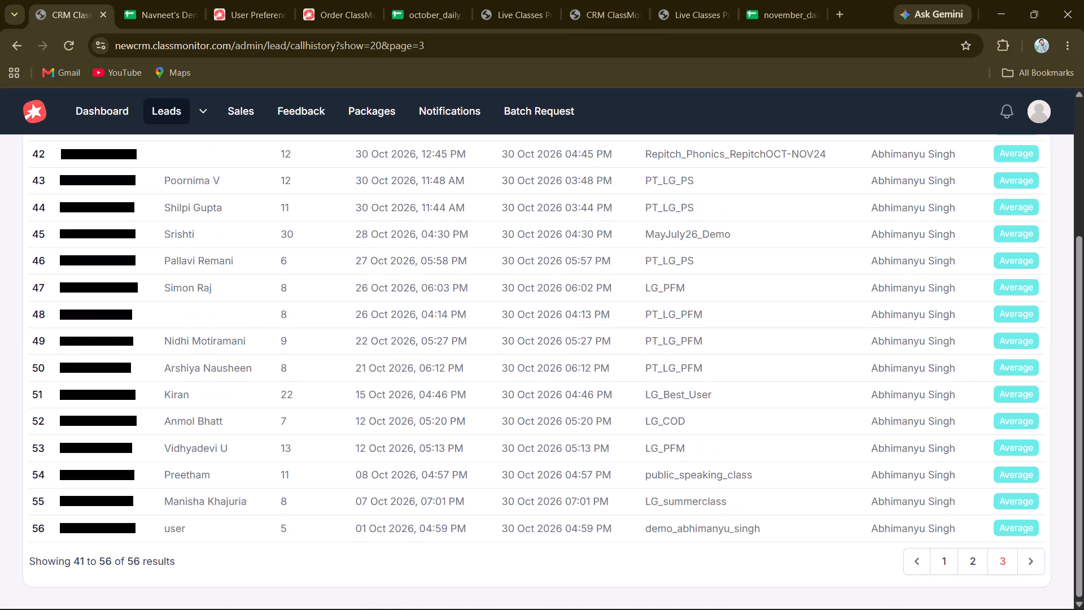
Open the average-status lead last called on 01 Oct 2026, and review its earlier call notes and lead details.
{"action": "left_click", "coordinate": [391, 525]}
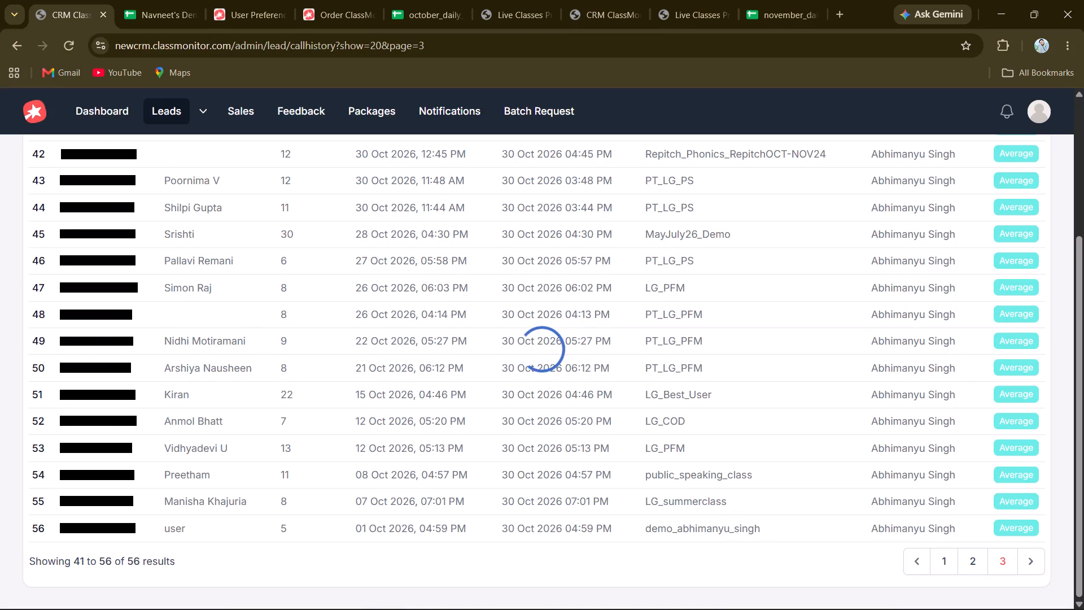
{"action": "scroll", "coordinate": [391, 525], "scroll_direction": "down", "scroll_amount": 4}
{"action": "scroll", "coordinate": [474, 496], "scroll_direction": "down", "scroll_amount": 6}
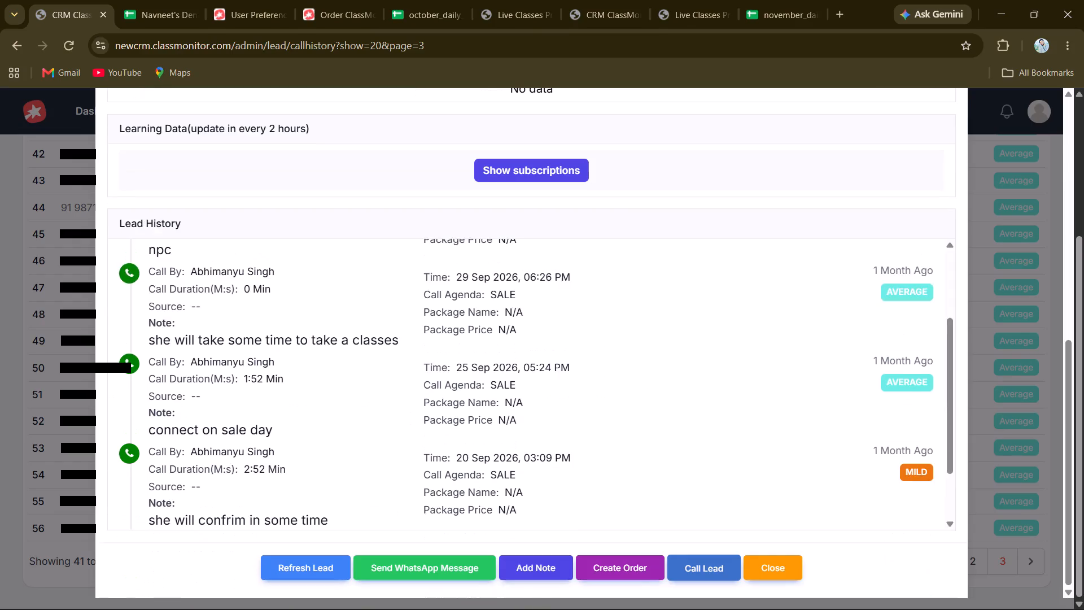
{"action": "scroll", "coordinate": [474, 496], "scroll_direction": "down", "scroll_amount": 3}
{"action": "scroll", "coordinate": [474, 496], "scroll_direction": "up", "scroll_amount": 5}
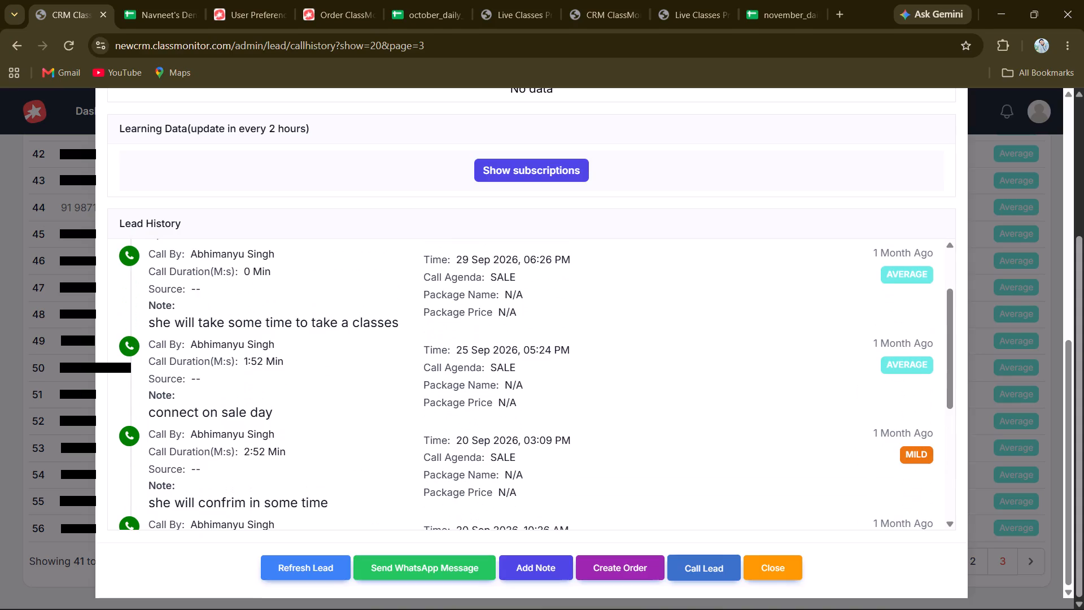
{"action": "scroll", "coordinate": [474, 496], "scroll_direction": "up", "scroll_amount": 11}
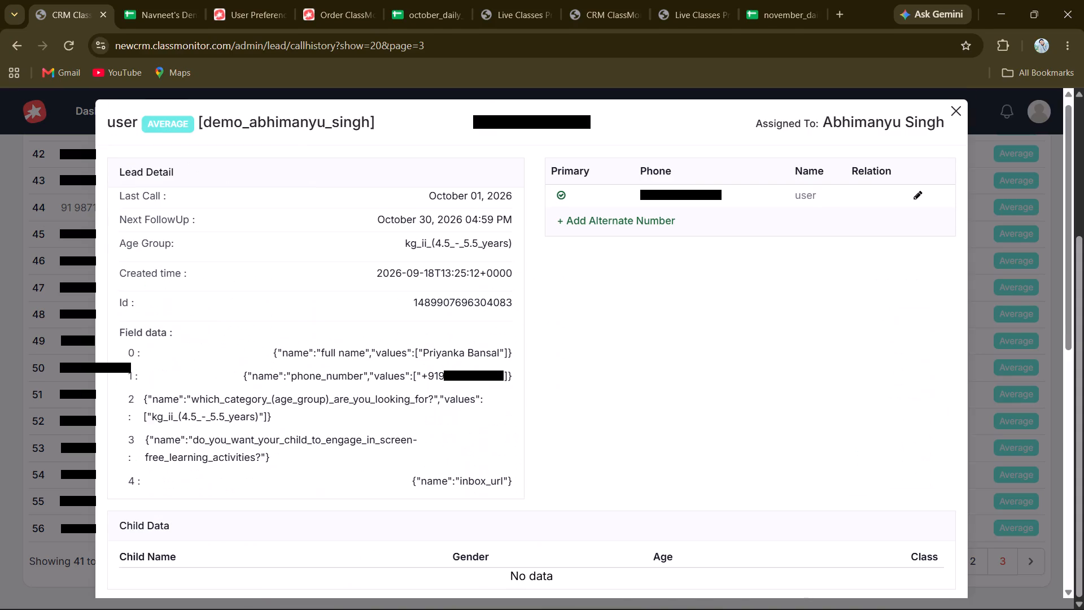
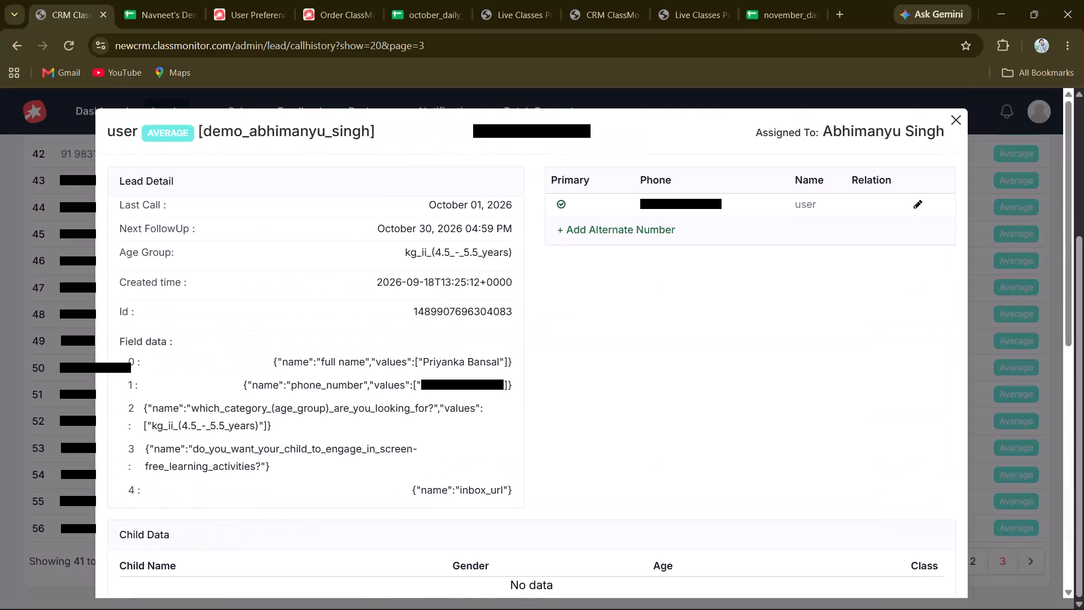
Switch to the CRM dashboard in the other browser tab and open the My Leads list.
{"action": "left_click", "coordinate": [592, 0]}
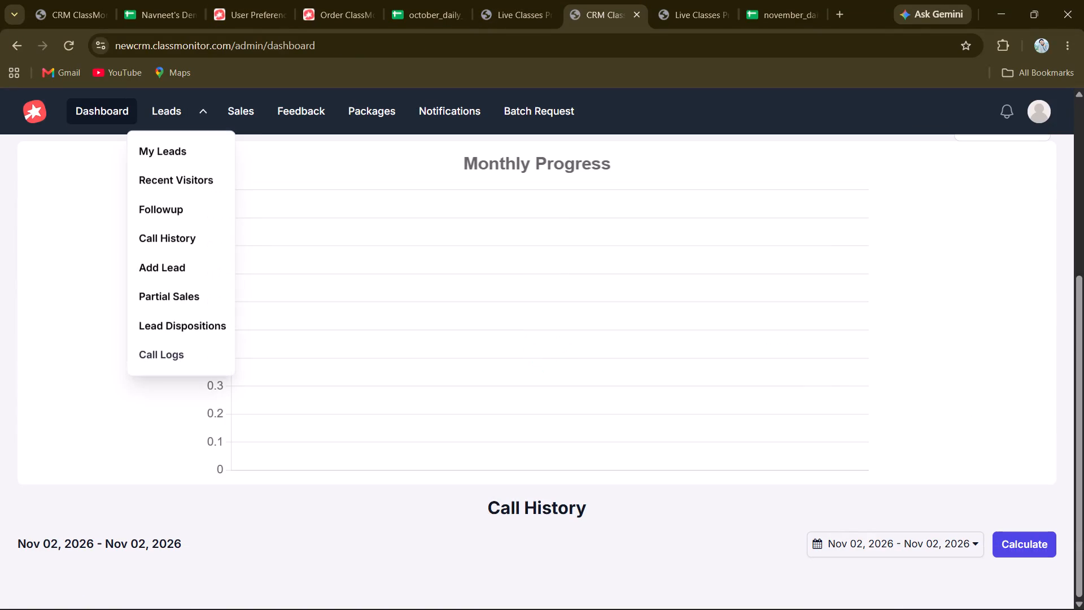
{"action": "left_click", "coordinate": [174, 138]}
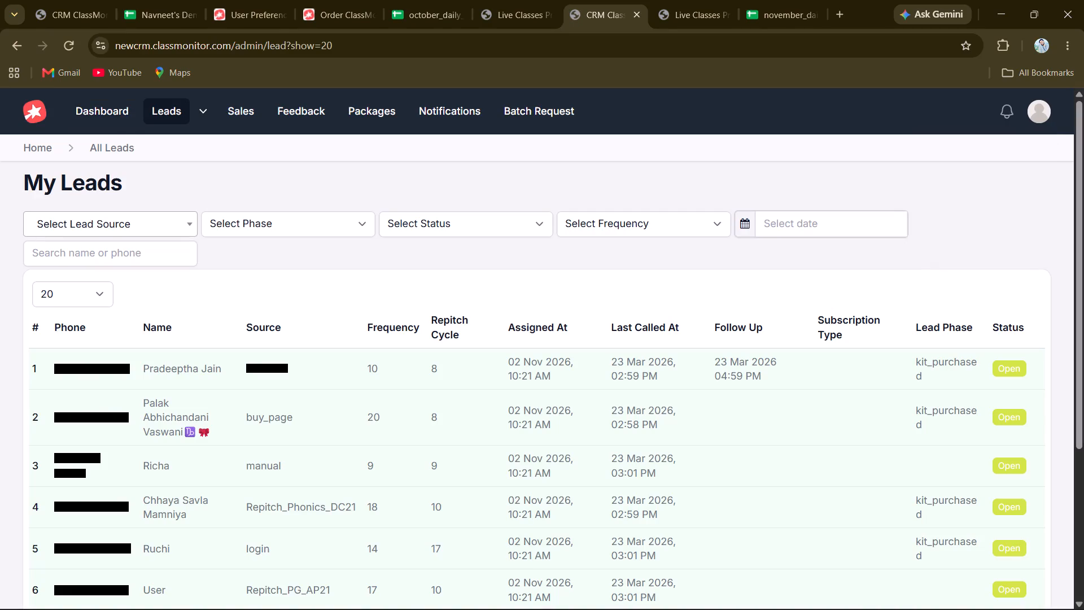
Open the first open-status lead in the My Leads list and review its lead details and call history.
{"action": "scroll", "coordinate": [247, 365], "scroll_direction": "down", "scroll_amount": 7}
{"action": "scroll", "coordinate": [247, 365], "scroll_direction": "up", "scroll_amount": 3}
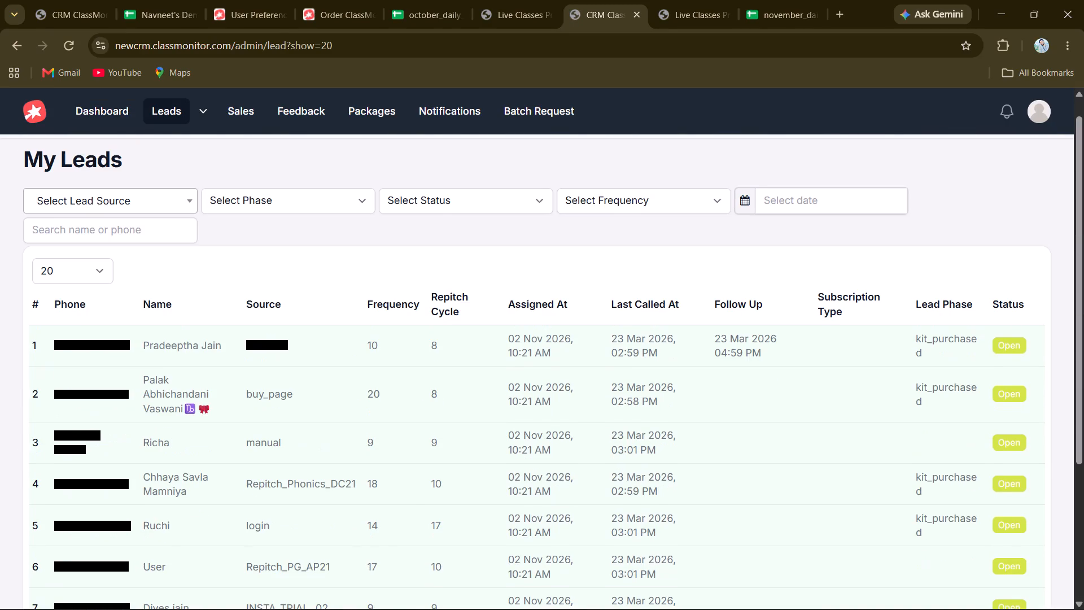
{"action": "left_click", "coordinate": [199, 367]}
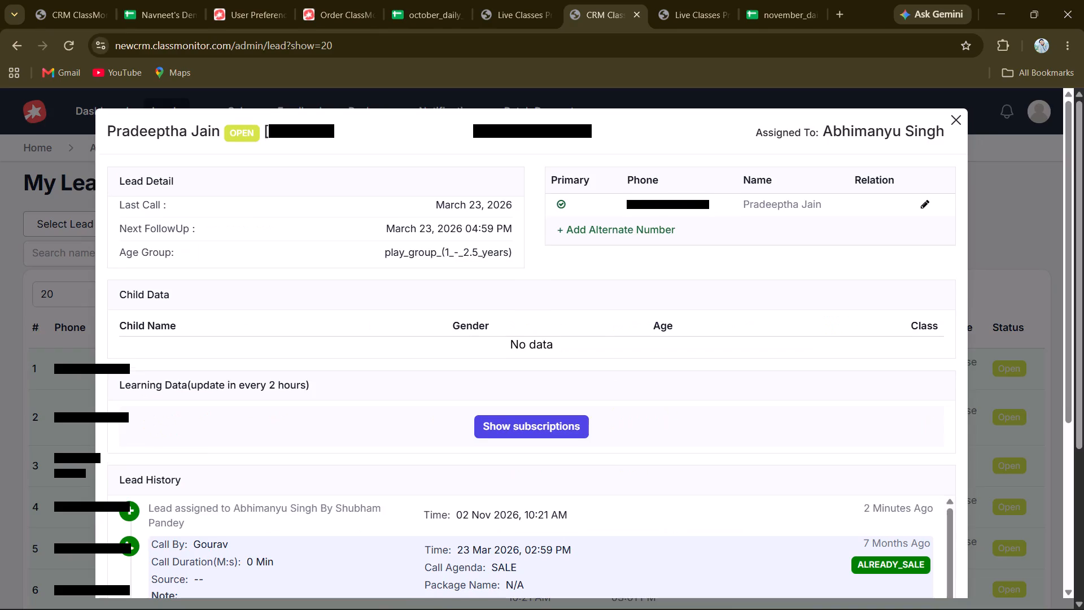
{"action": "scroll", "coordinate": [199, 367], "scroll_direction": "down", "scroll_amount": 8}
{"action": "scroll", "coordinate": [443, 324], "scroll_direction": "up", "scroll_amount": 8}
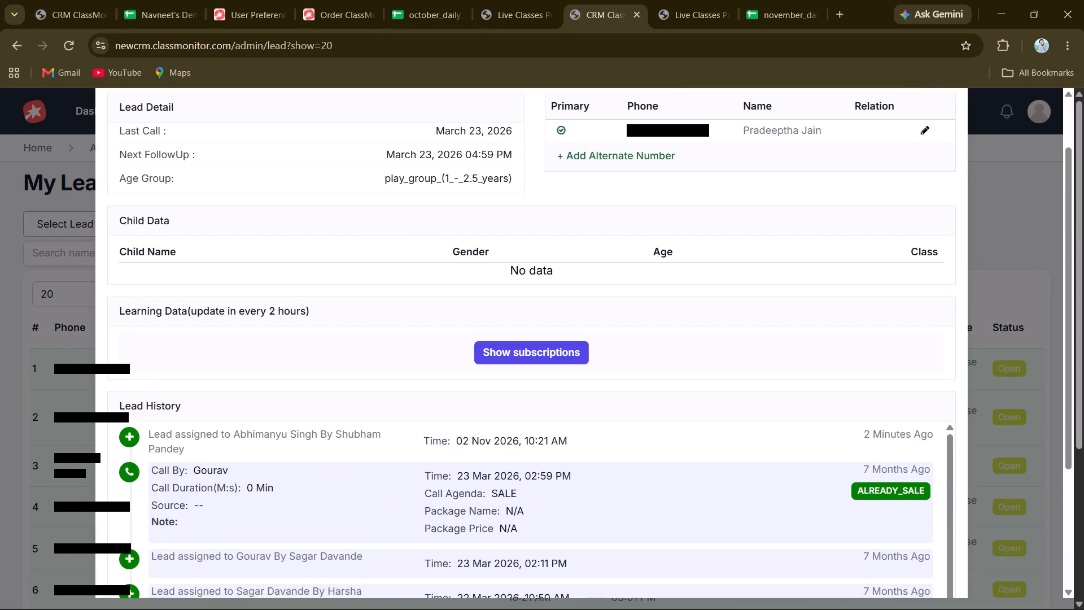
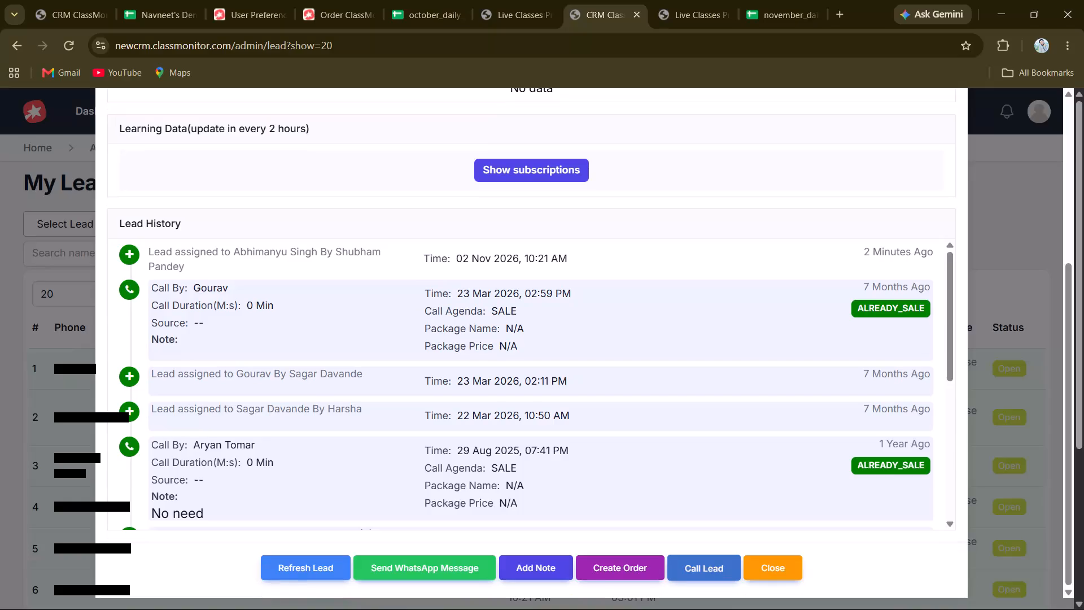
Log a call on the open lead with status ALREADY_SALE and note "npc", save it and close the lead.
{"action": "left_click", "coordinate": [689, 570]}
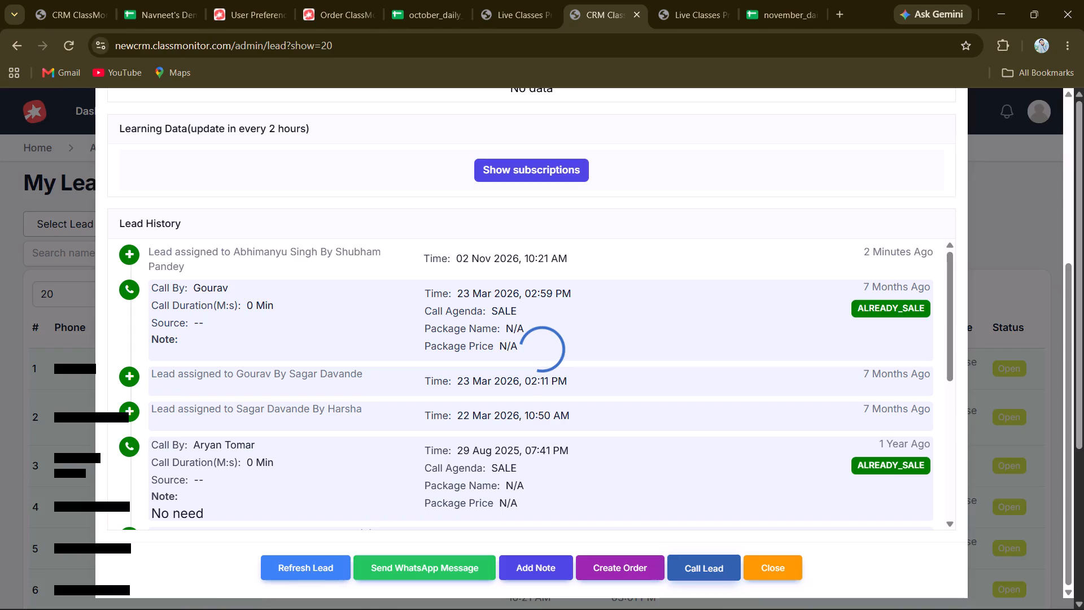
{"action": "scroll", "coordinate": [689, 570], "scroll_direction": "down", "scroll_amount": 5}
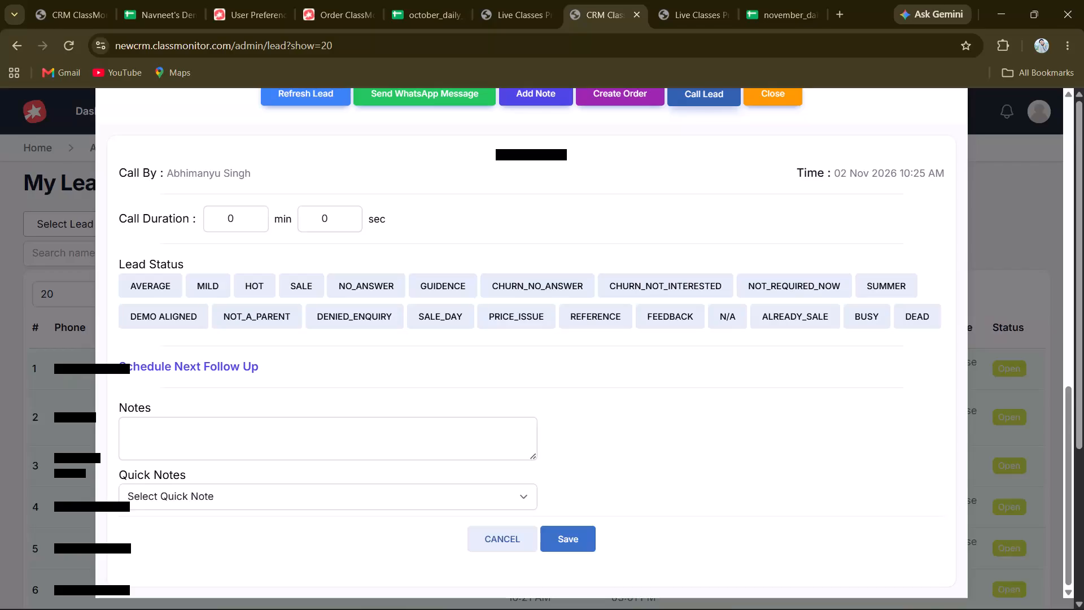
{"action": "left_click", "coordinate": [785, 311]}
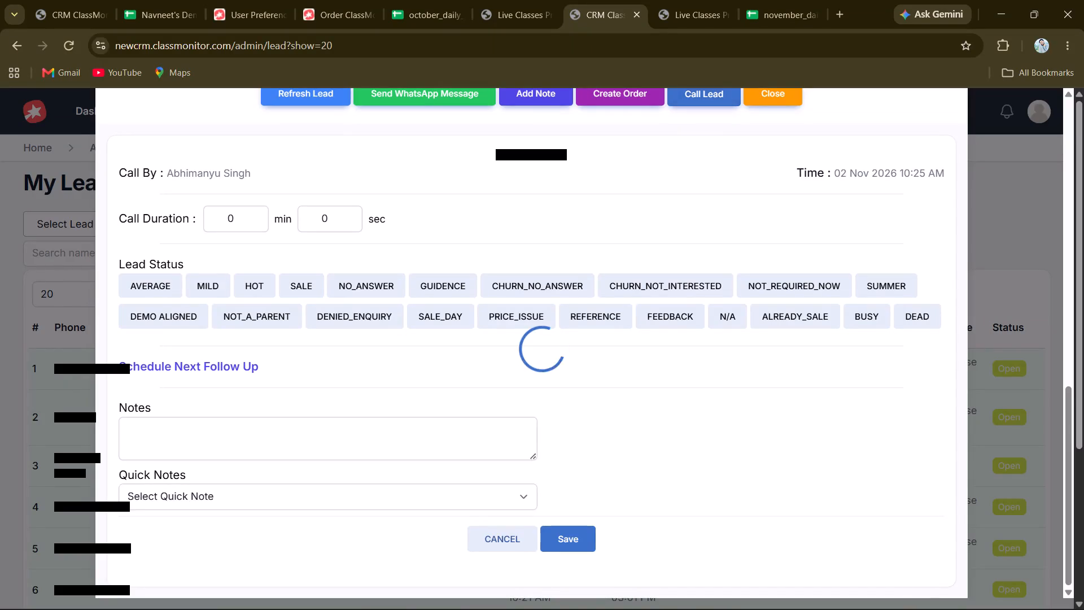
{"action": "left_click", "coordinate": [342, 442]}
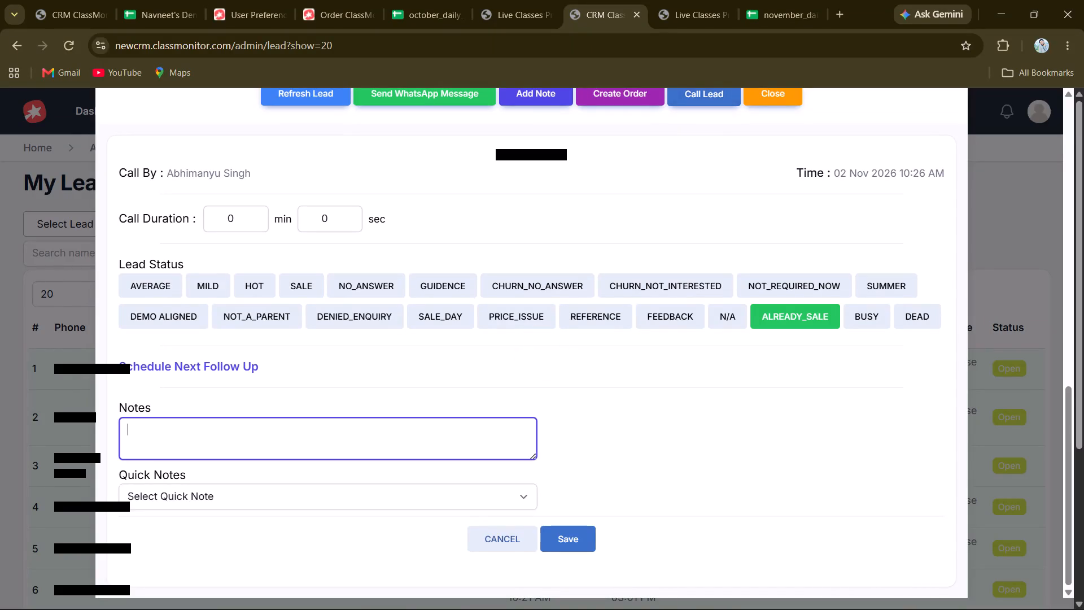
{"action": "type", "text": "npc"}
{"action": "key", "text": "space"}
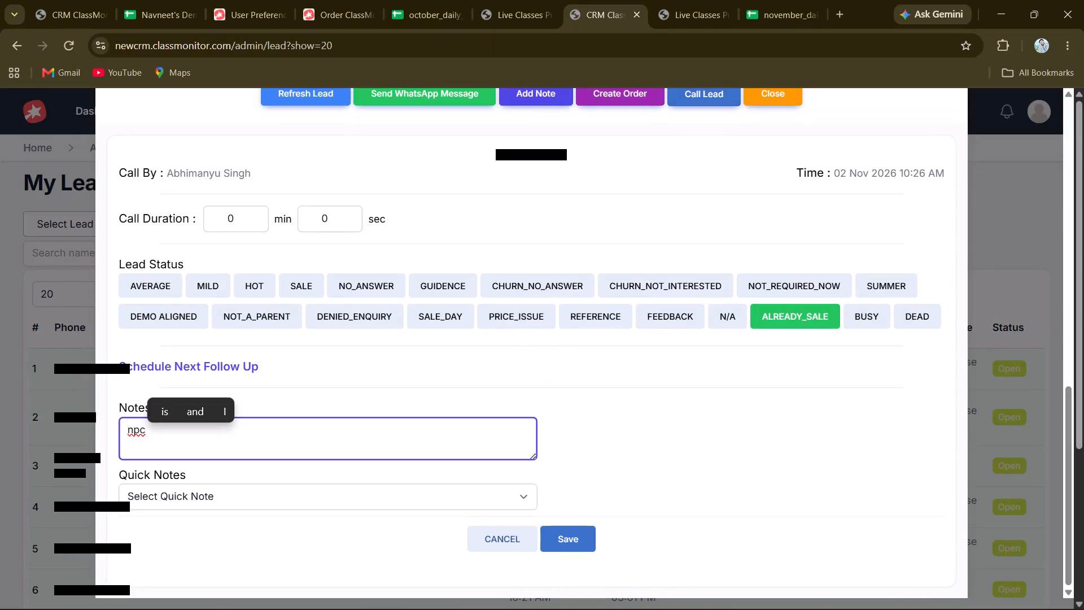
{"action": "left_click", "coordinate": [576, 543]}
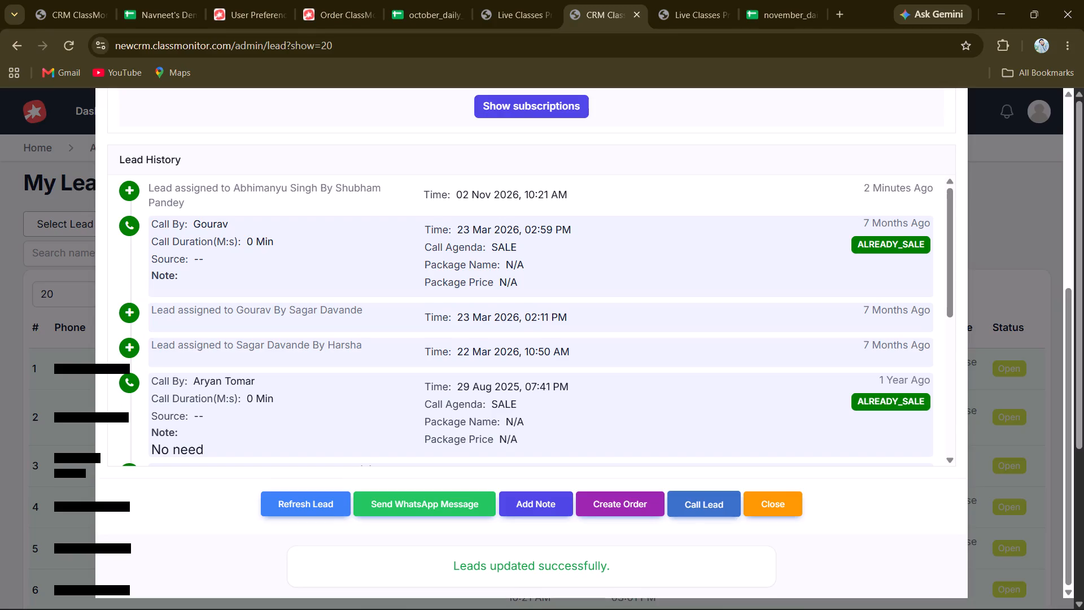
{"action": "left_click", "coordinate": [771, 506]}
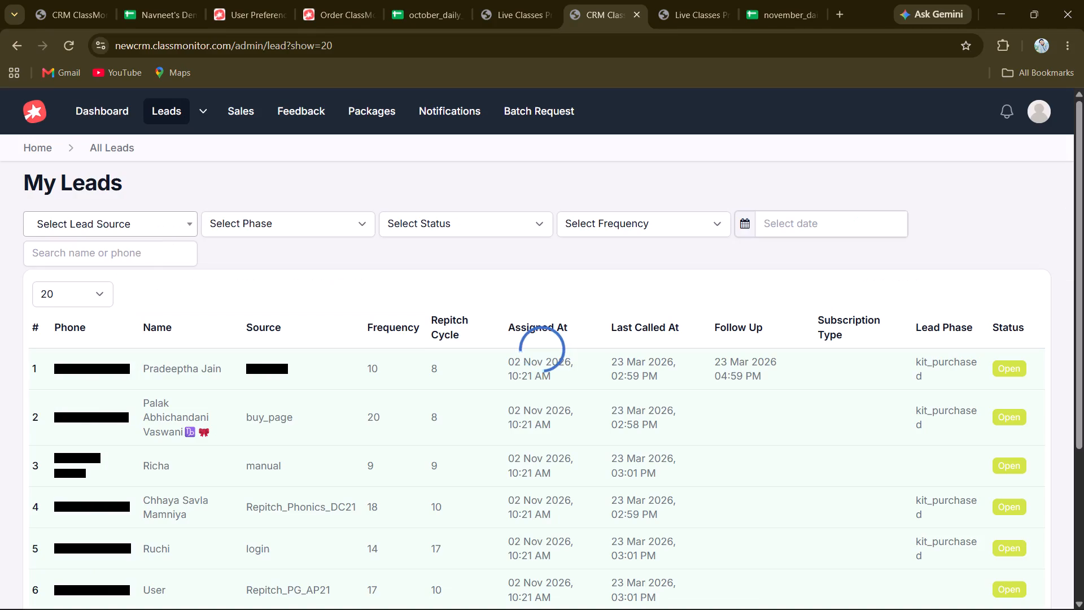
Open the buy_page lead in the My Leads list and review its details, subscriptions and lead history.
{"action": "scroll", "coordinate": [453, 469], "scroll_direction": "down", "scroll_amount": 7}
{"action": "scroll", "coordinate": [453, 469], "scroll_direction": "up", "scroll_amount": 4}
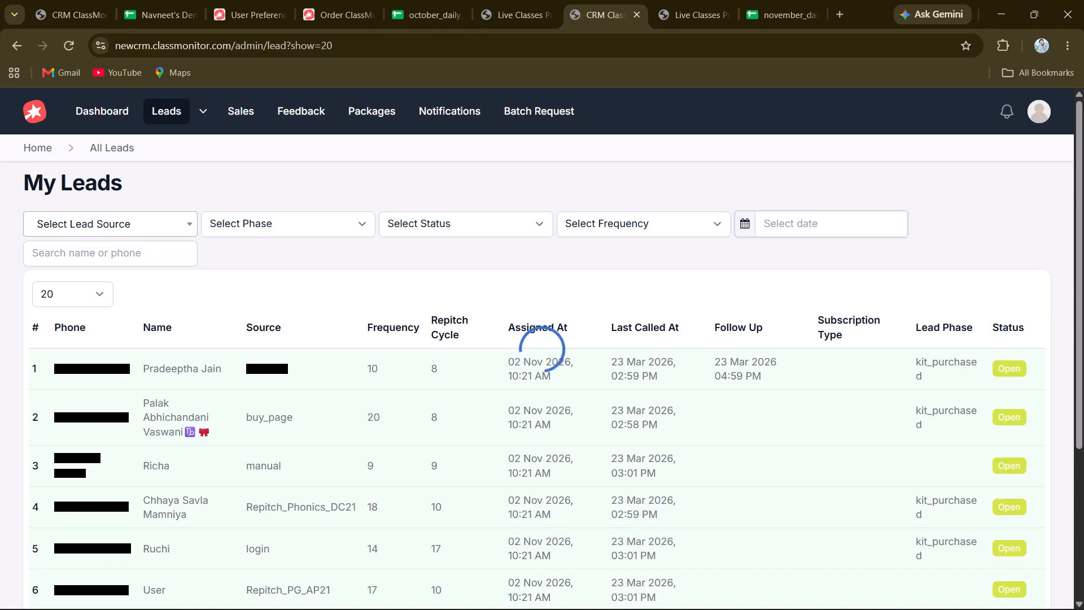
{"action": "scroll", "coordinate": [453, 469], "scroll_direction": "down", "scroll_amount": 6}
{"action": "left_click", "coordinate": [277, 216]}
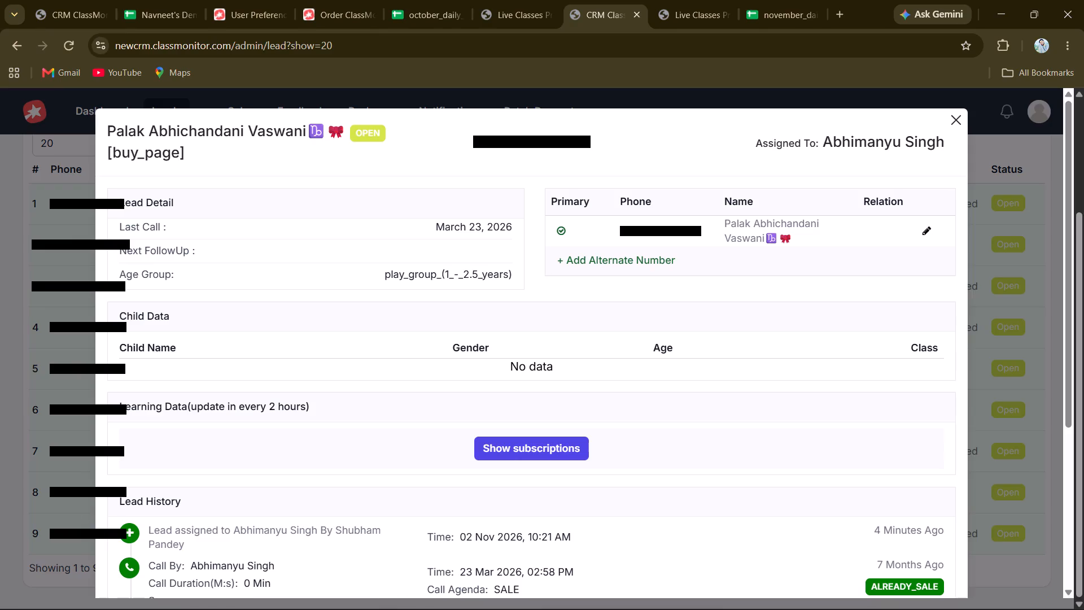
{"action": "scroll", "coordinate": [277, 216], "scroll_direction": "down", "scroll_amount": 4}
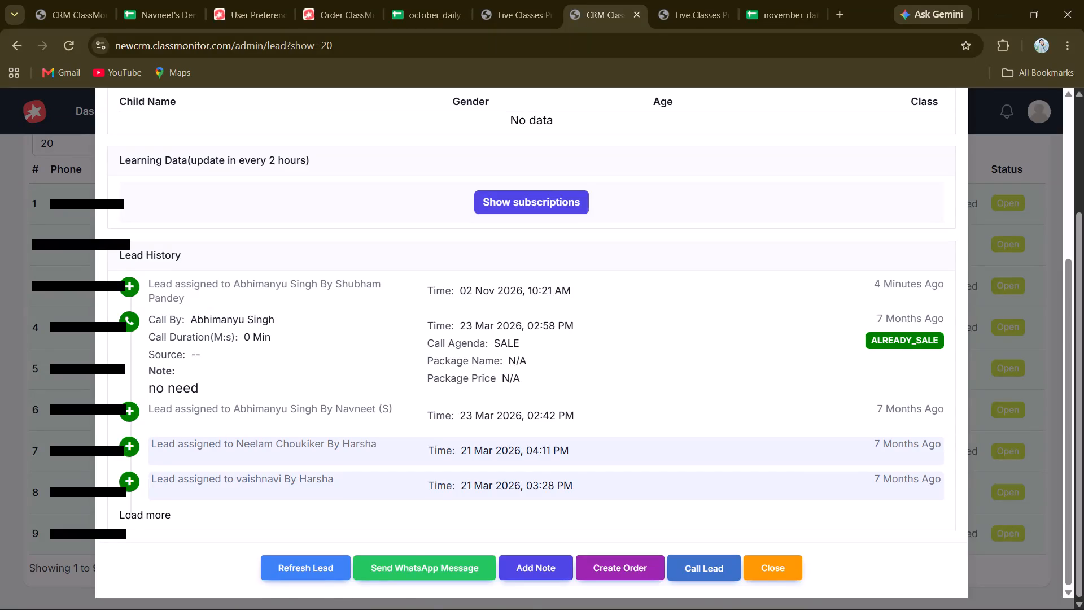
{"action": "left_click", "coordinate": [546, 201]}
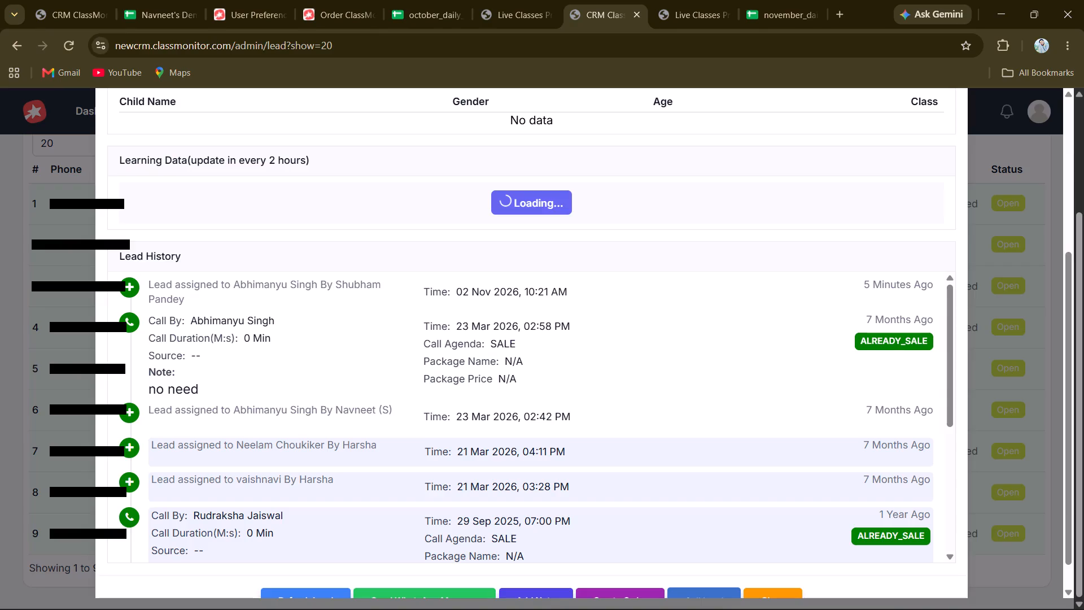
{"action": "scroll", "coordinate": [546, 201], "scroll_direction": "down", "scroll_amount": 7}
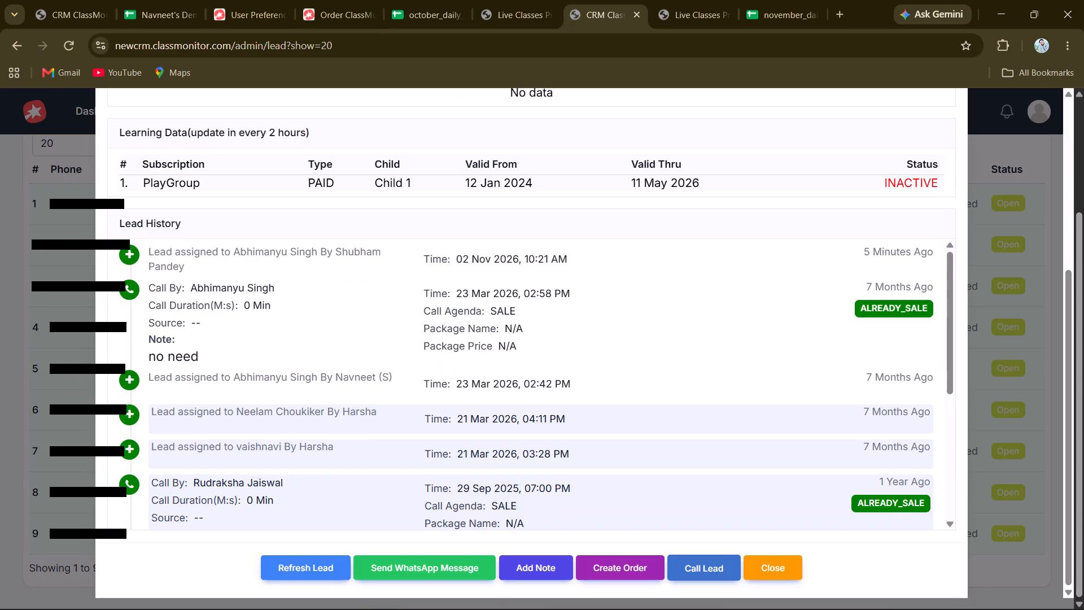
Log a 35-second call on the buy_page lead with status ALREADY_SALE and note "no need", save it and close the lead.
{"action": "left_click", "coordinate": [690, 573]}
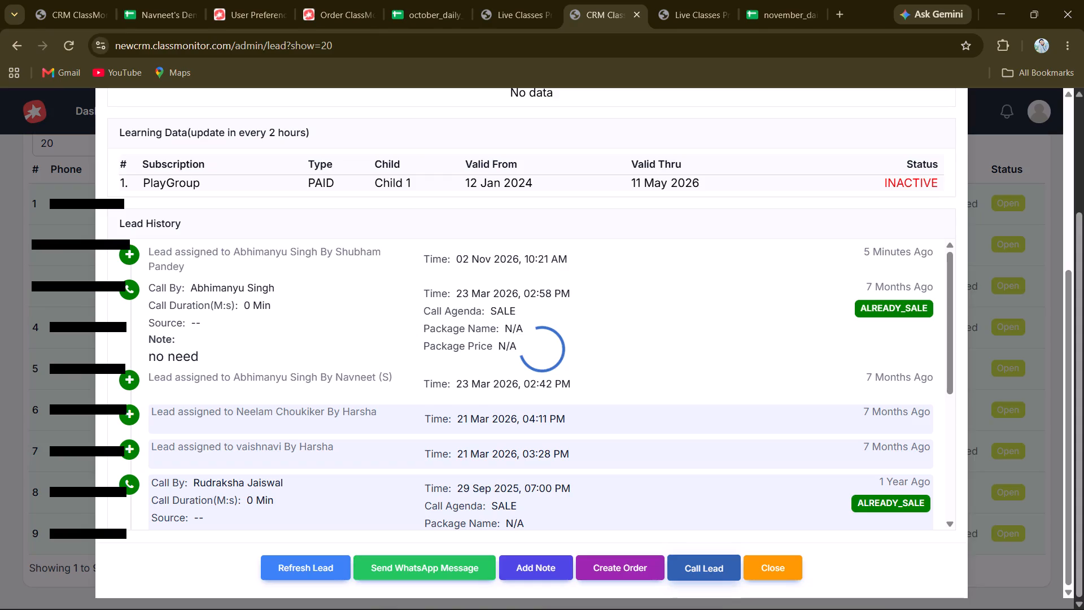
{"action": "scroll", "coordinate": [690, 573], "scroll_direction": "down", "scroll_amount": 10}
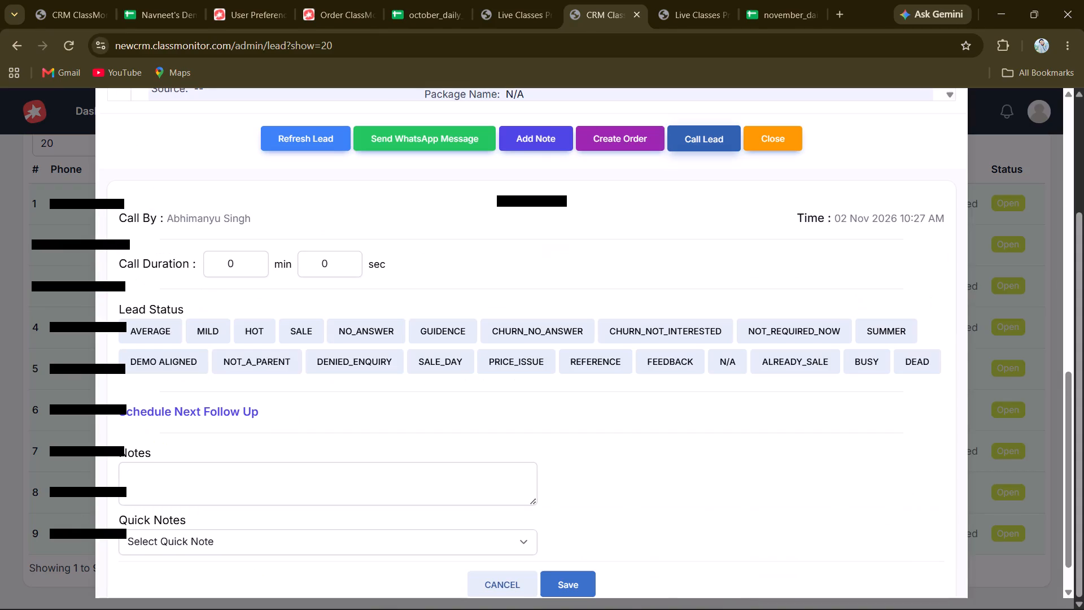
{"action": "left_click", "coordinate": [794, 328]}
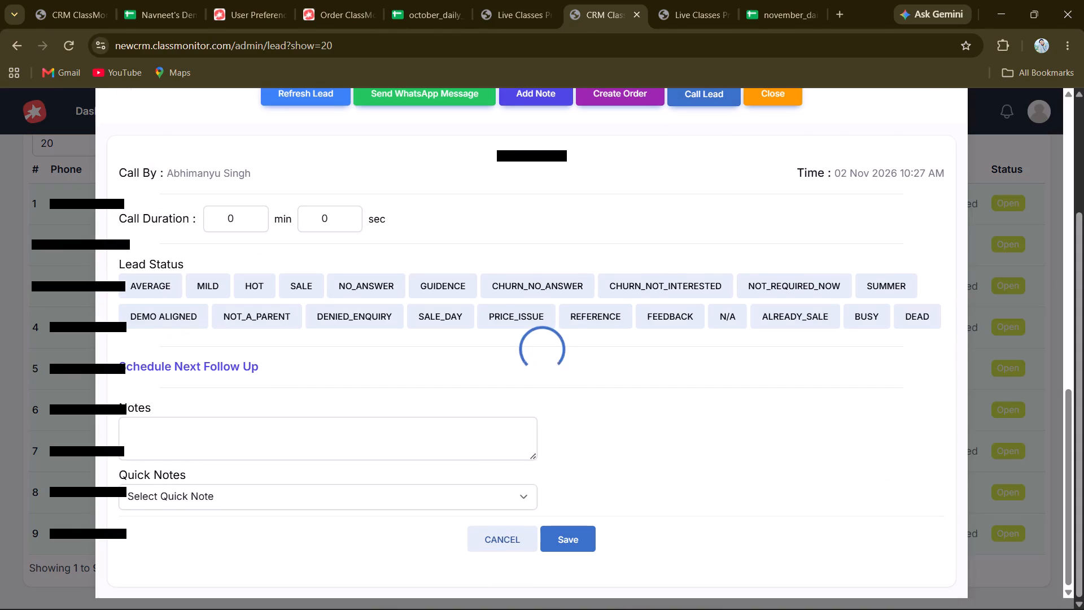
{"action": "left_click", "coordinate": [354, 438]}
{"action": "type", "text": "no need"}
{"action": "key", "text": "space"}
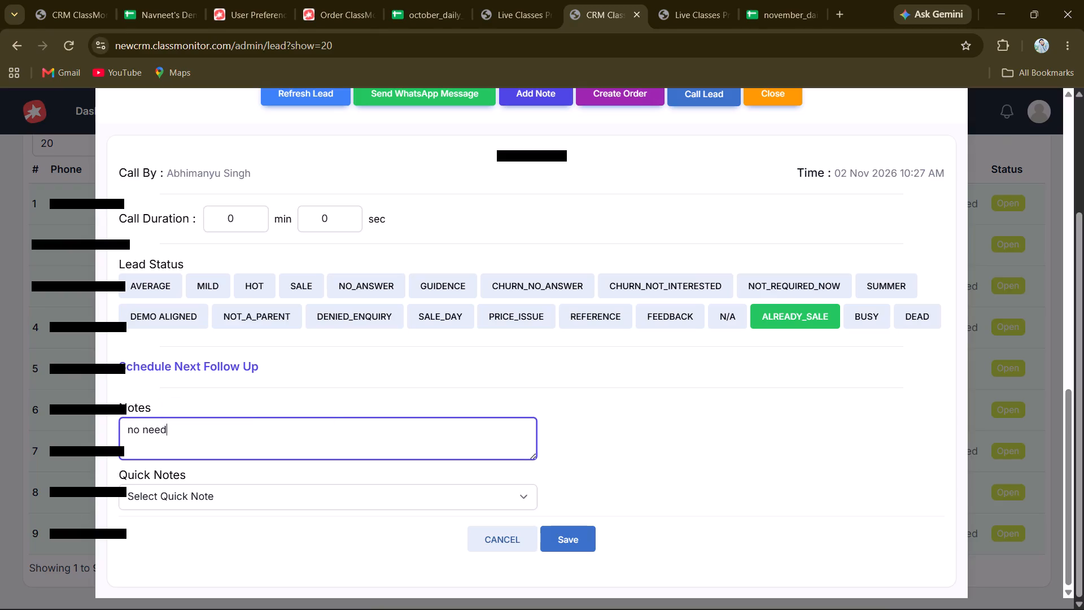
{"action": "left_click", "coordinate": [332, 219]}
{"action": "key", "text": "BackSpace"}
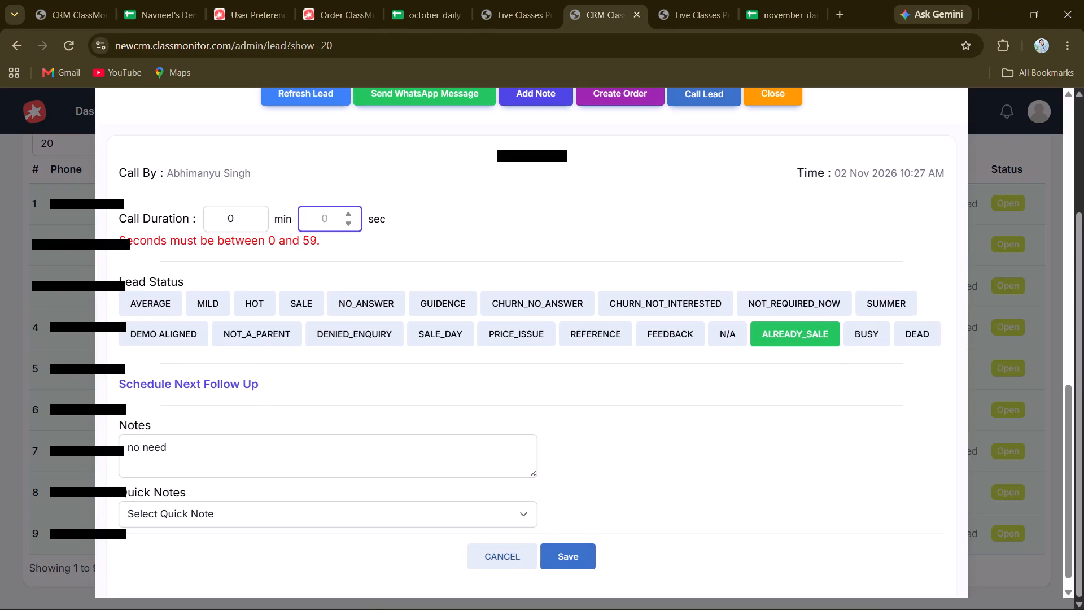
{"action": "type", "text": "35"}
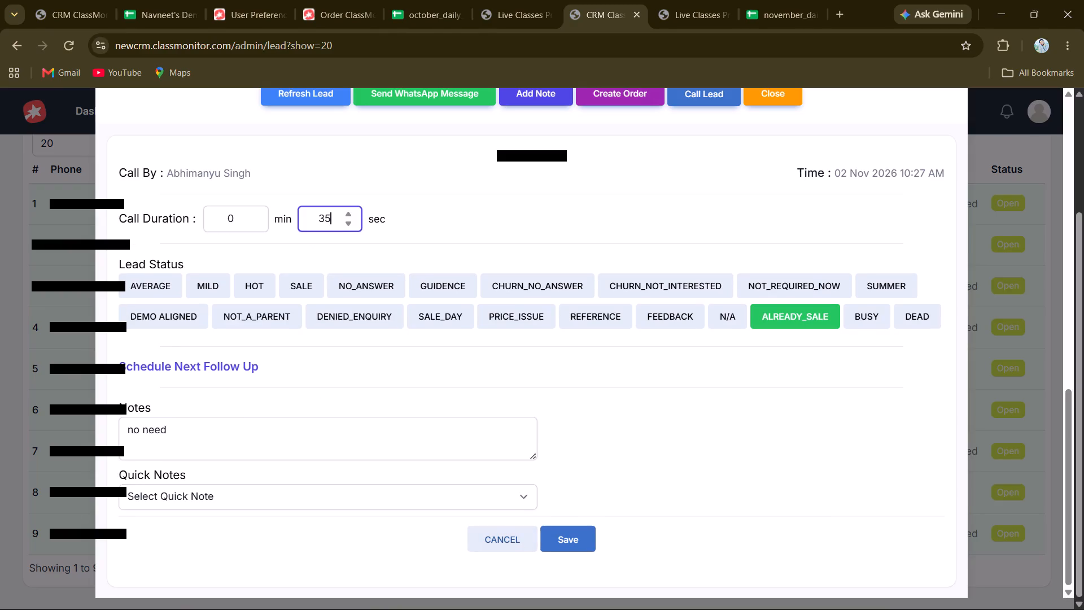
{"action": "left_click", "coordinate": [572, 535]}
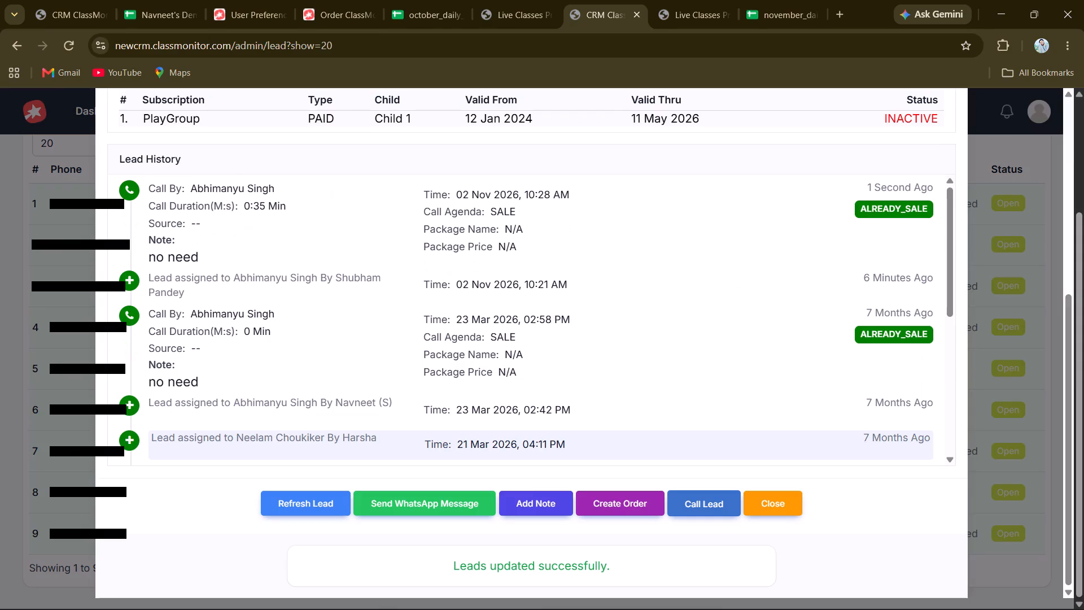
{"action": "left_click", "coordinate": [775, 507]}
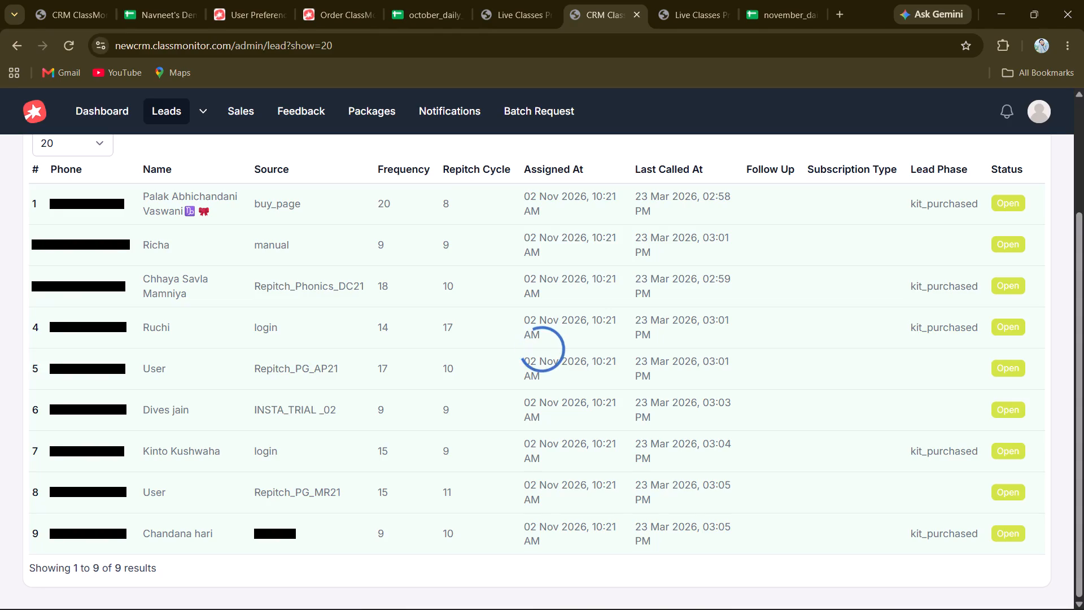
Look through the My Leads list for the next open lead to call.
{"action": "scroll", "coordinate": [523, 446], "scroll_direction": "down", "scroll_amount": 8}
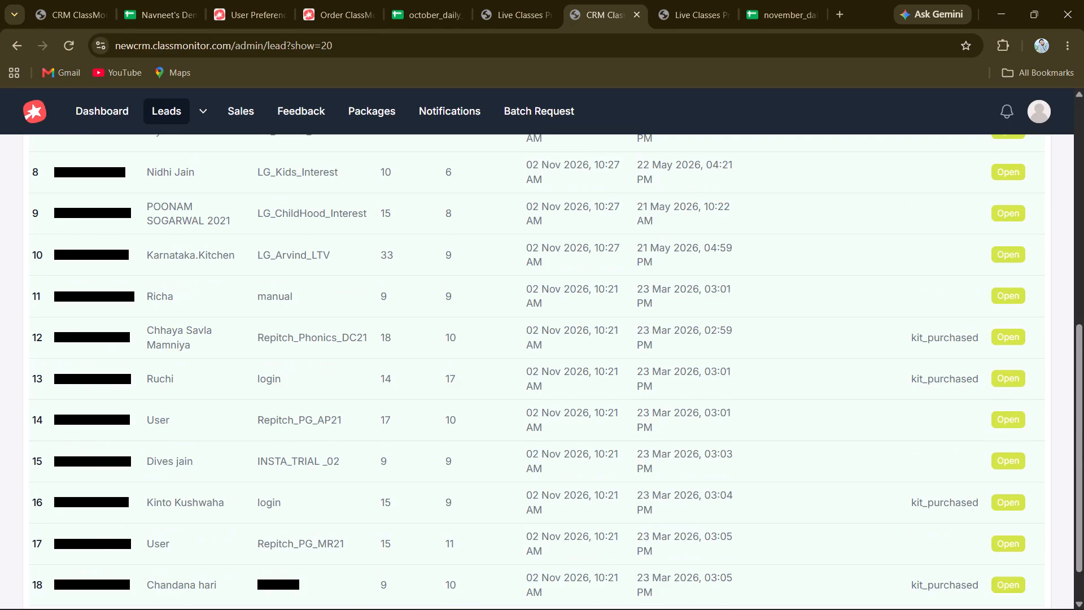
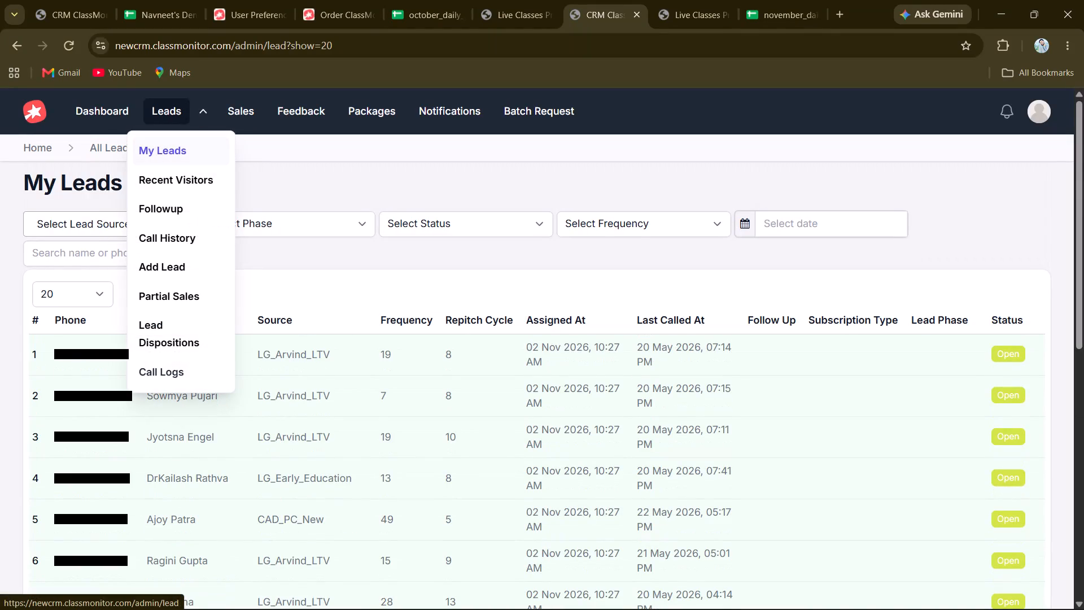
Reload the My Leads list and look through the assigned open leads from first to last.
{"action": "left_click", "coordinate": [177, 145]}
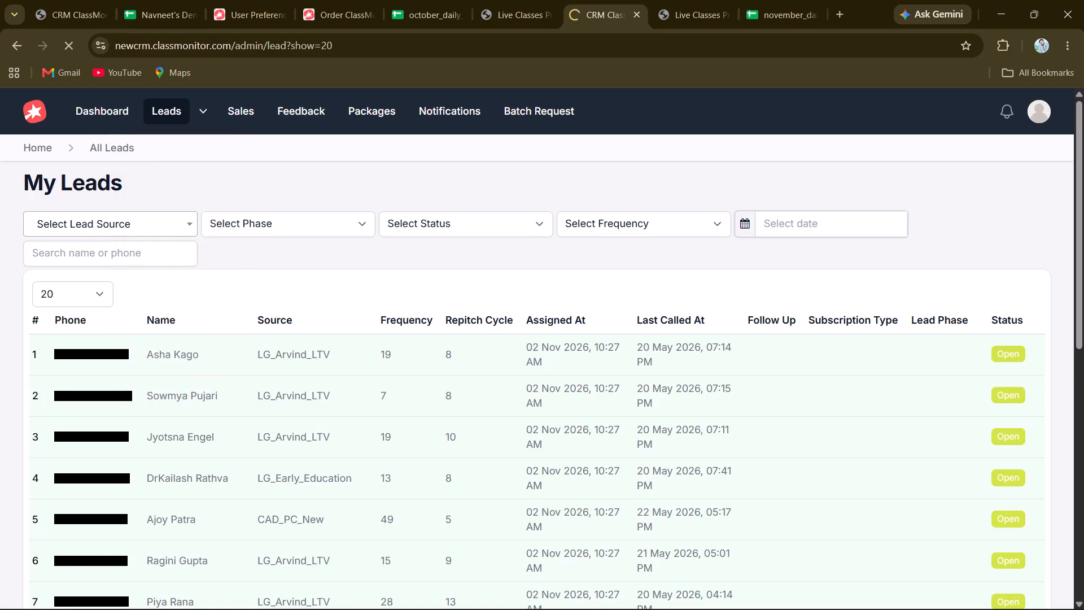
{"action": "scroll", "coordinate": [417, 305], "scroll_direction": "down", "scroll_amount": 5}
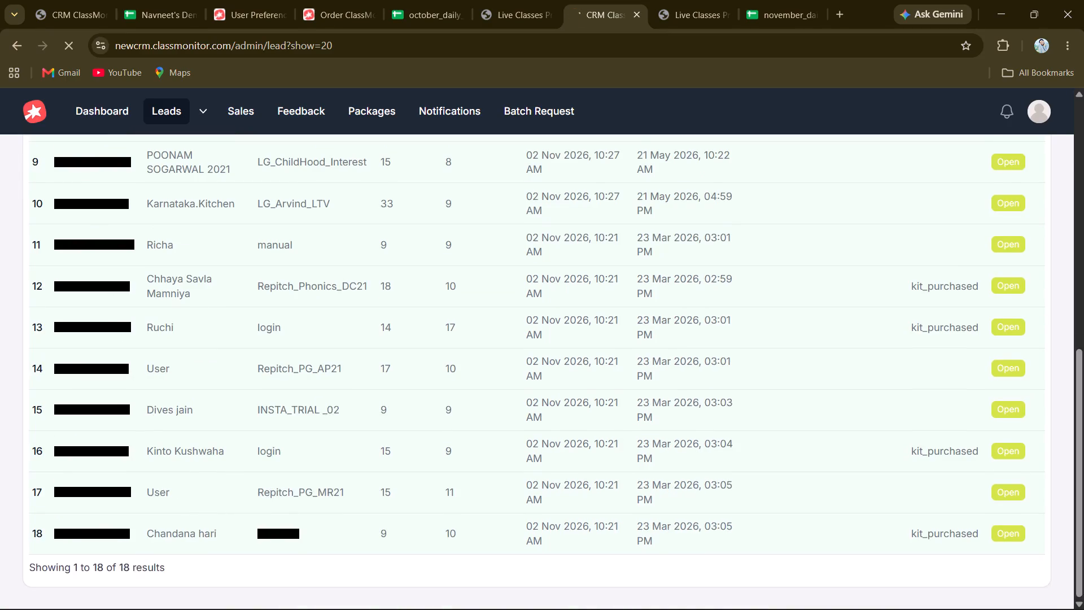
{"action": "scroll", "coordinate": [417, 305], "scroll_direction": "up", "scroll_amount": 10}
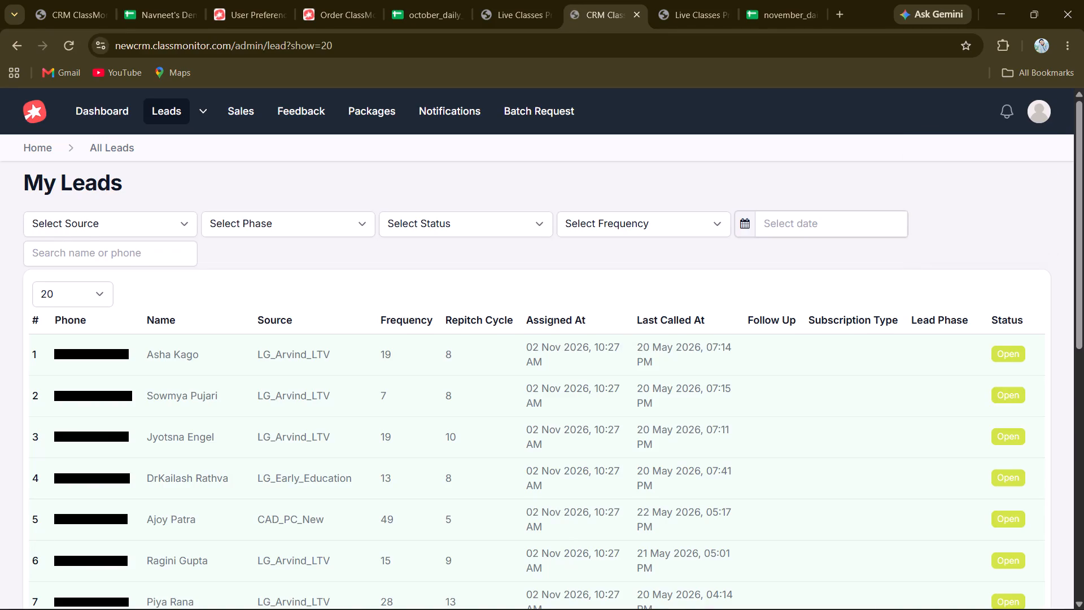
{"action": "scroll", "coordinate": [517, 398], "scroll_direction": "down", "scroll_amount": 4}
{"action": "scroll", "coordinate": [517, 398], "scroll_direction": "up", "scroll_amount": 8}
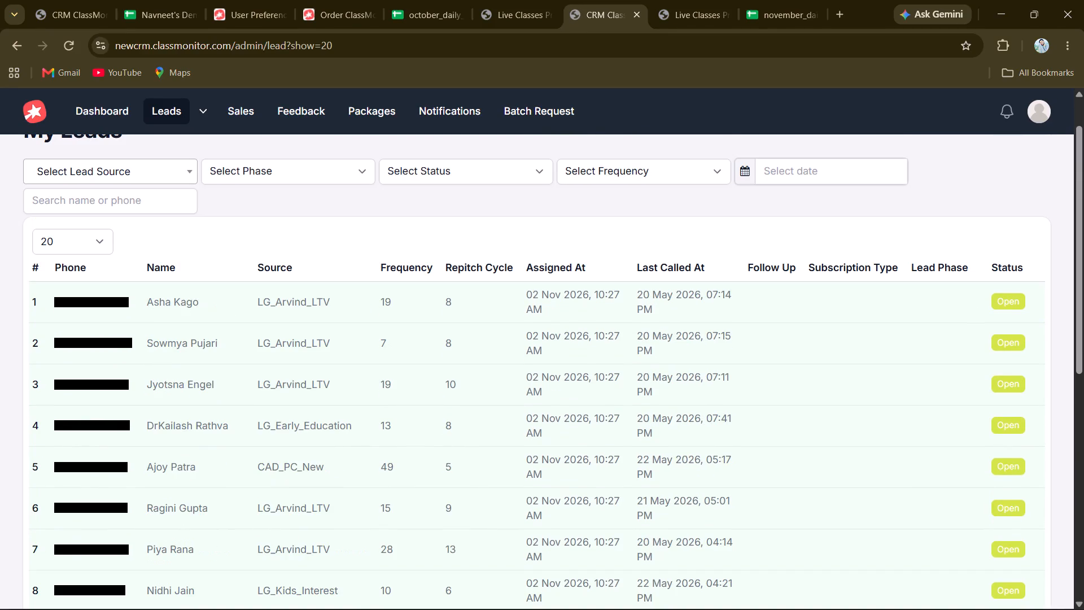
Lock the computer, leaving the My Leads list open.
{"action": "key", "text": "super+l"}
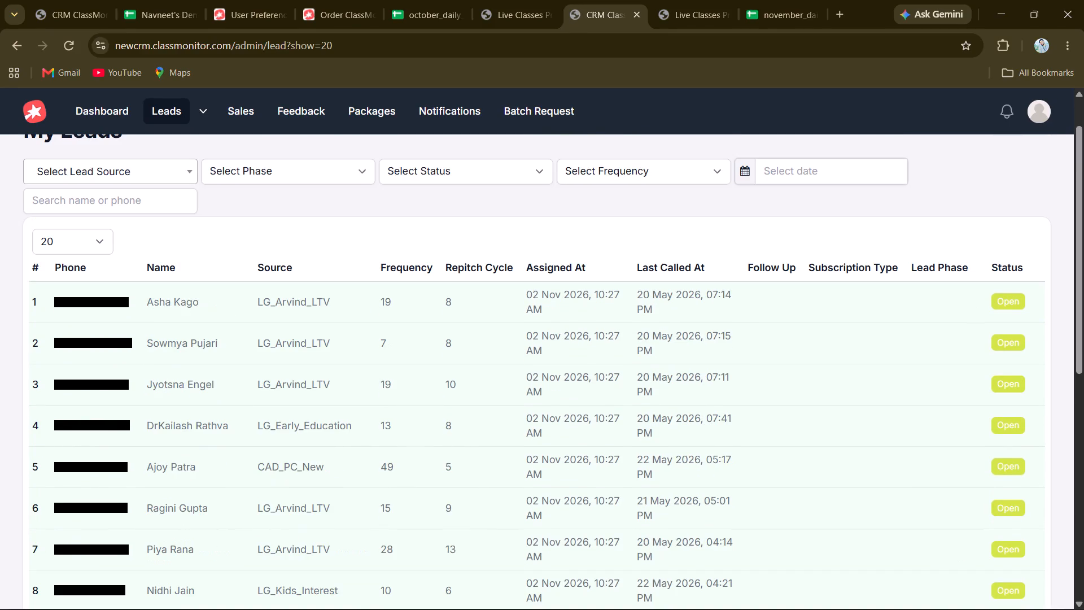